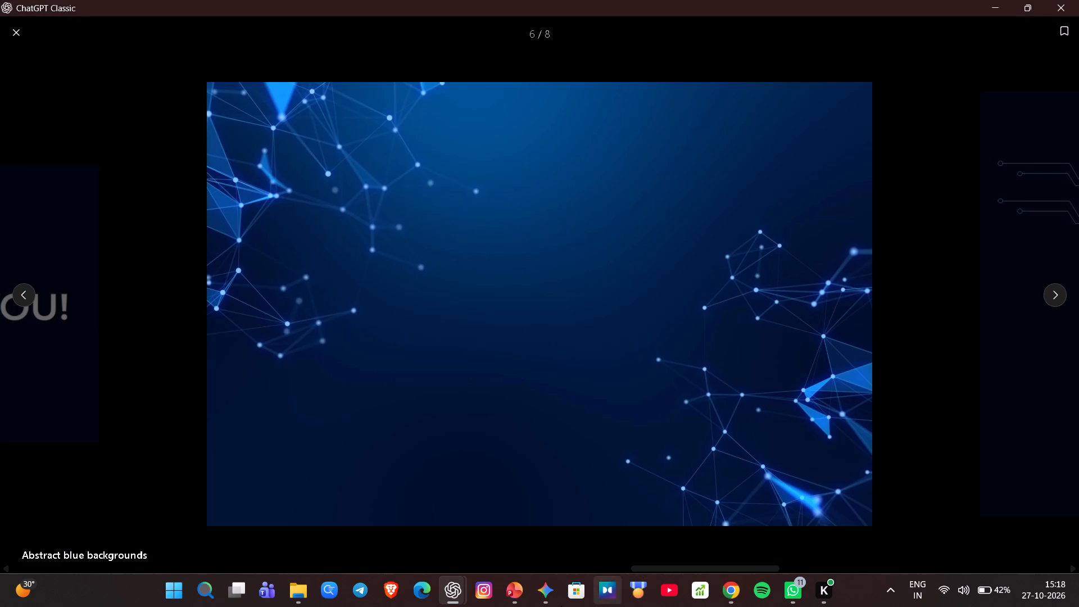
Switch to PowerPoint and insert the saved blue network background picture from this device onto blank slide 12.
click(502, 597)
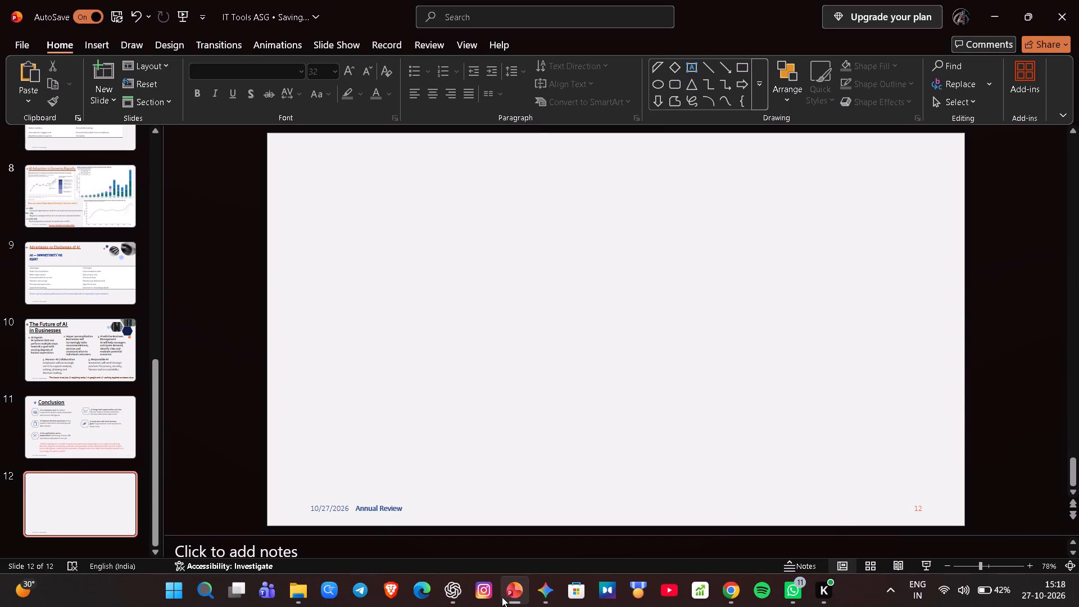
click(101, 46)
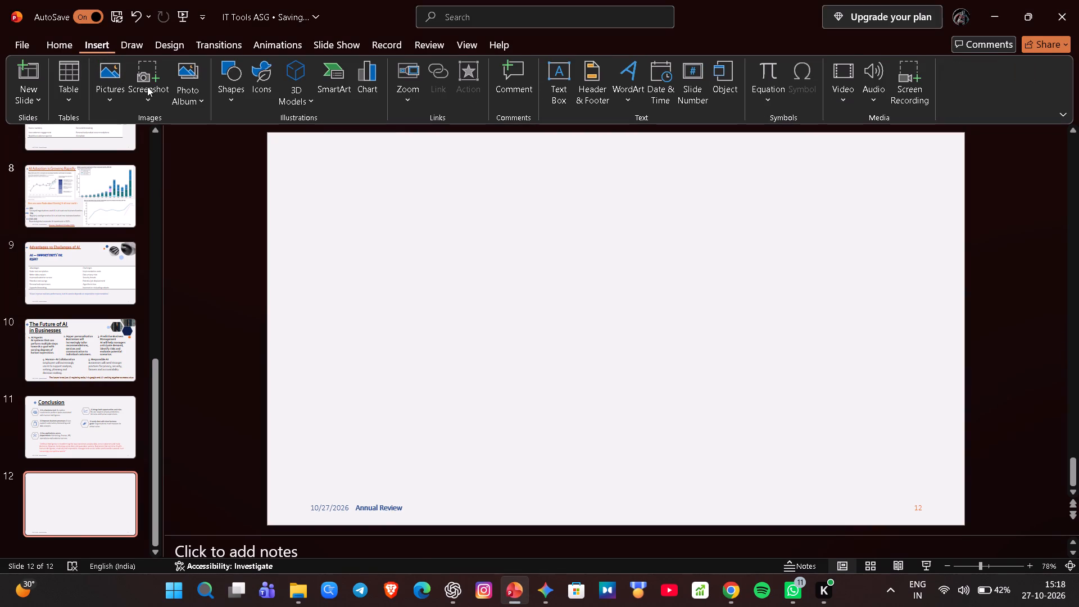
click(119, 92)
click(149, 137)
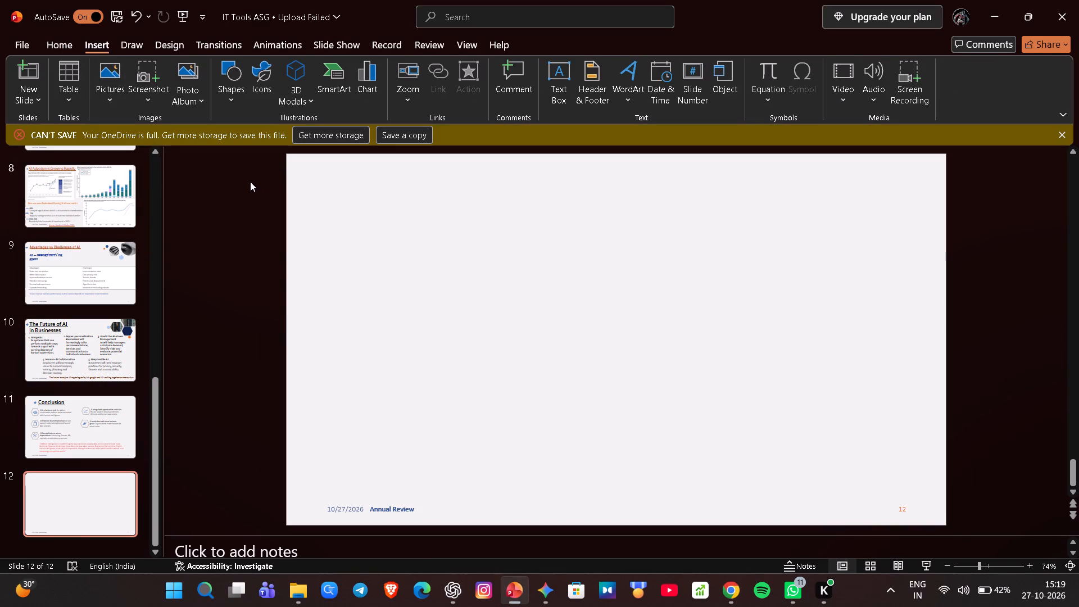
click(119, 96)
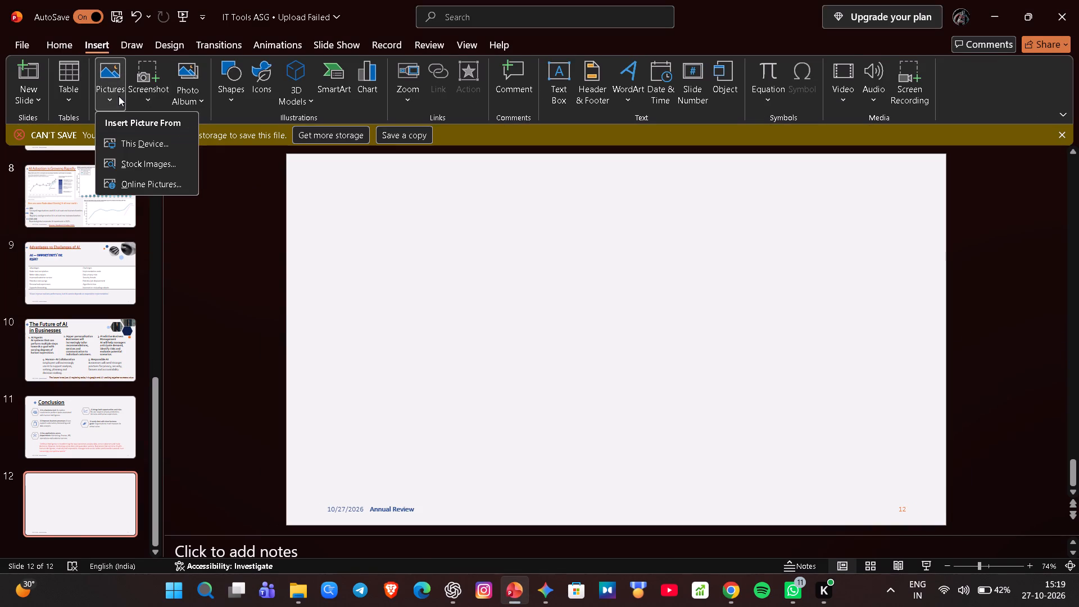
click(126, 139)
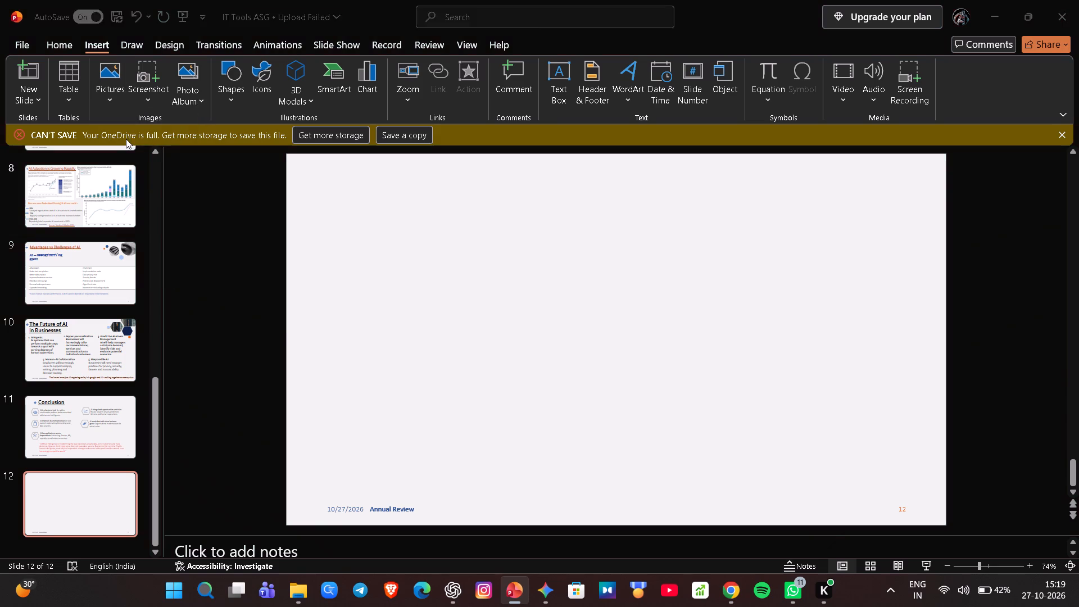
double_click(170, 175)
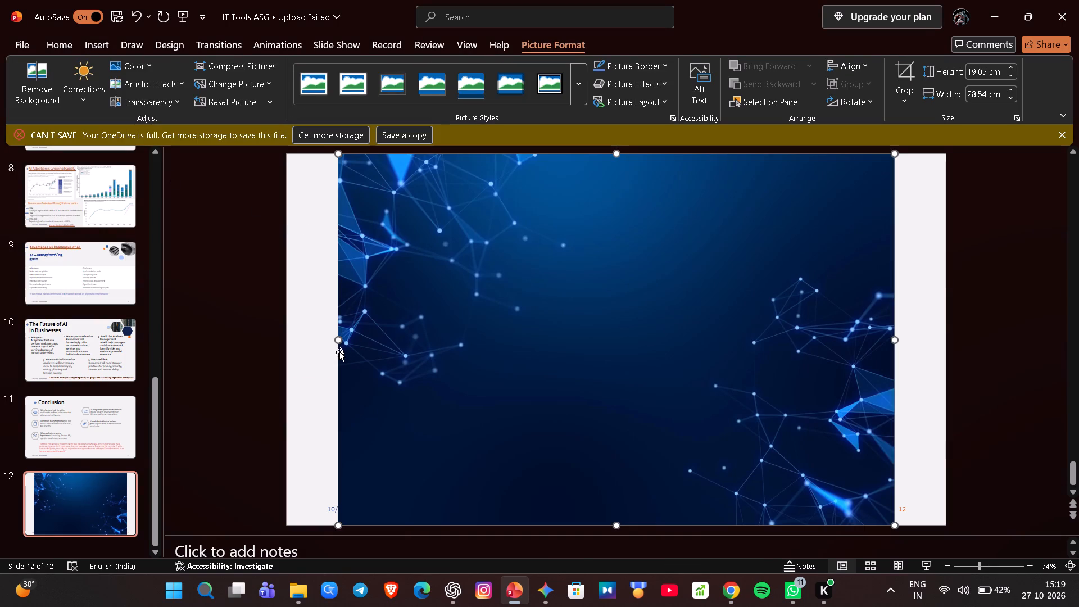
Stretch the picture sideways to both slide edges so it covers all of slide 12, 33.87 cm wide.
drag(339, 340, 304, 340)
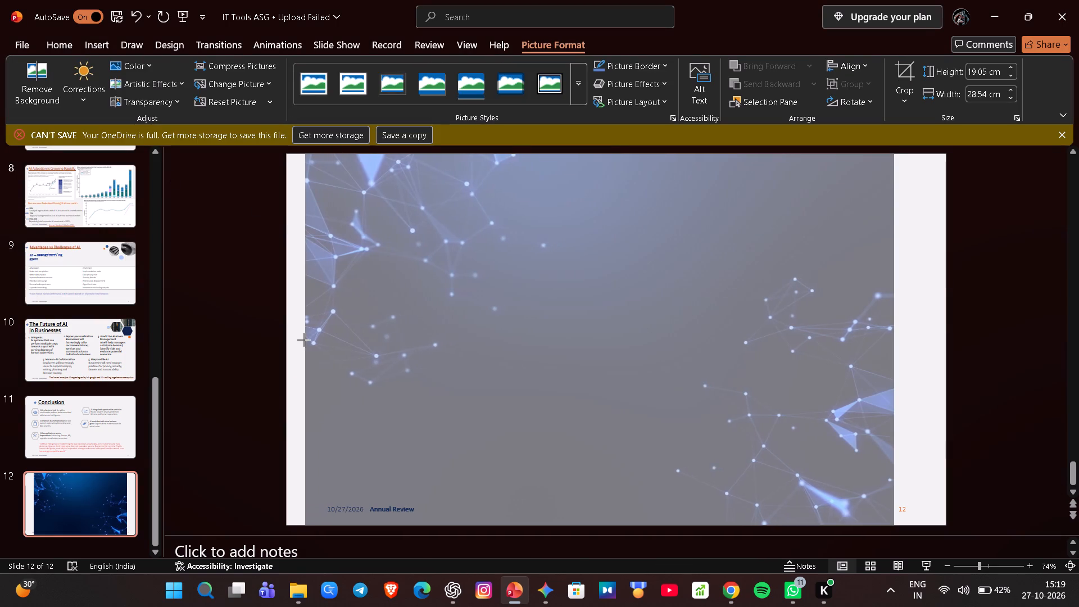
drag(304, 340, 287, 337)
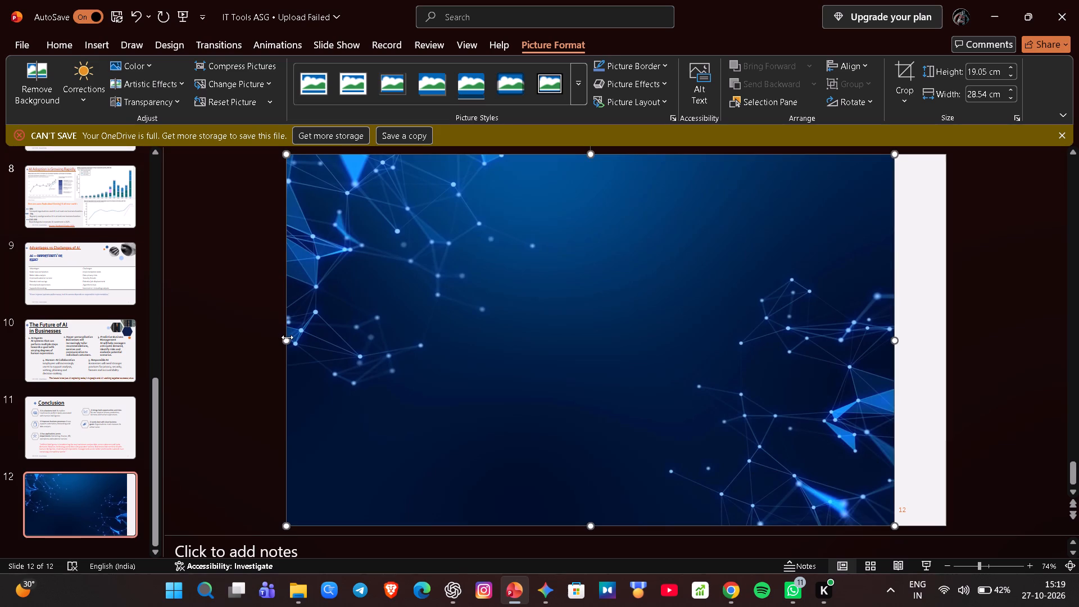
click(1064, 136)
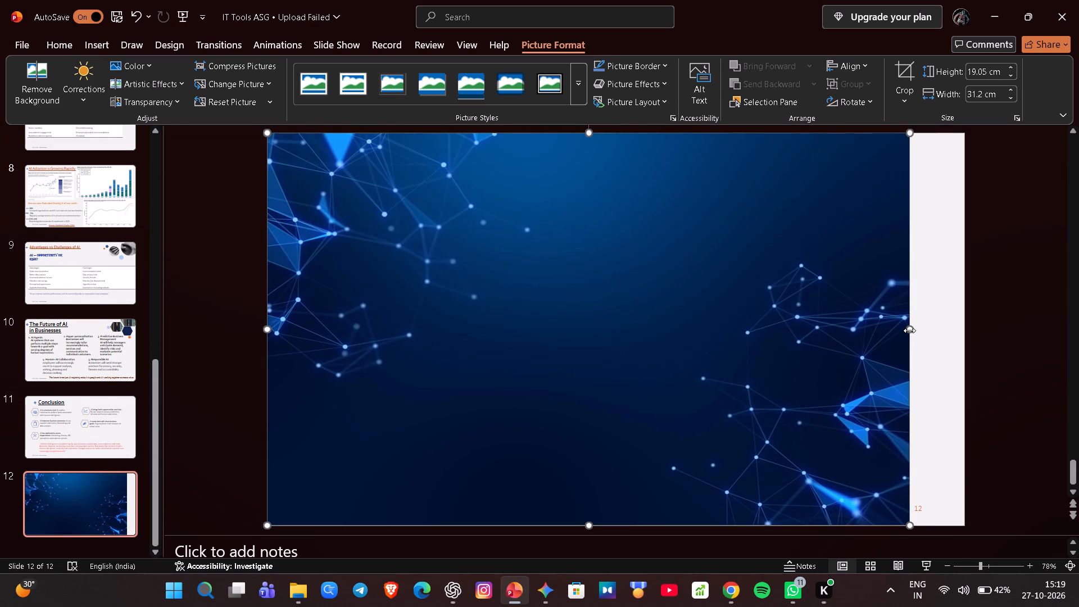
drag(909, 330, 964, 325)
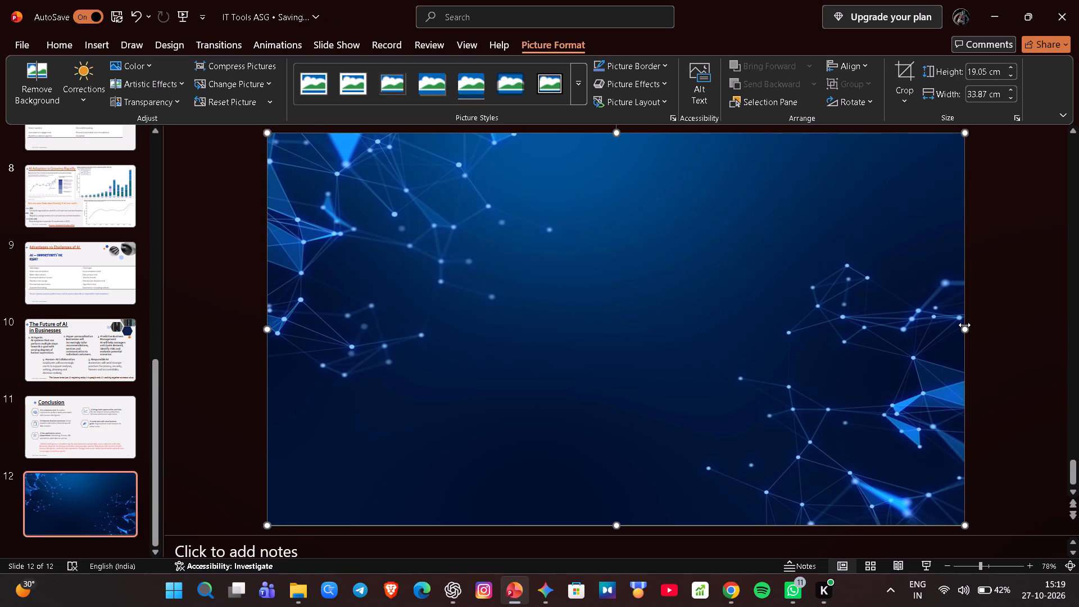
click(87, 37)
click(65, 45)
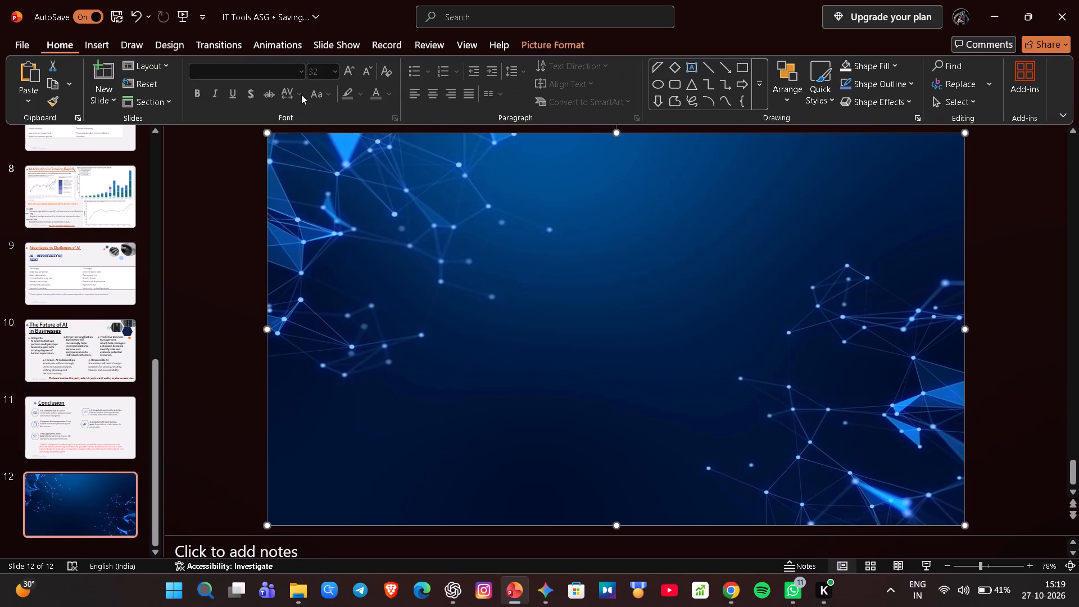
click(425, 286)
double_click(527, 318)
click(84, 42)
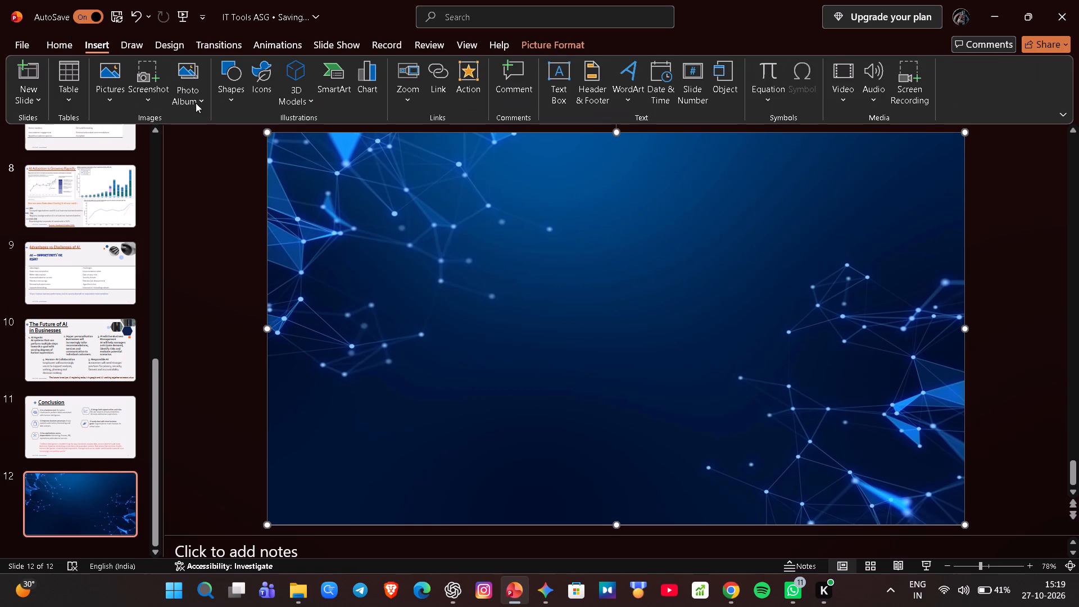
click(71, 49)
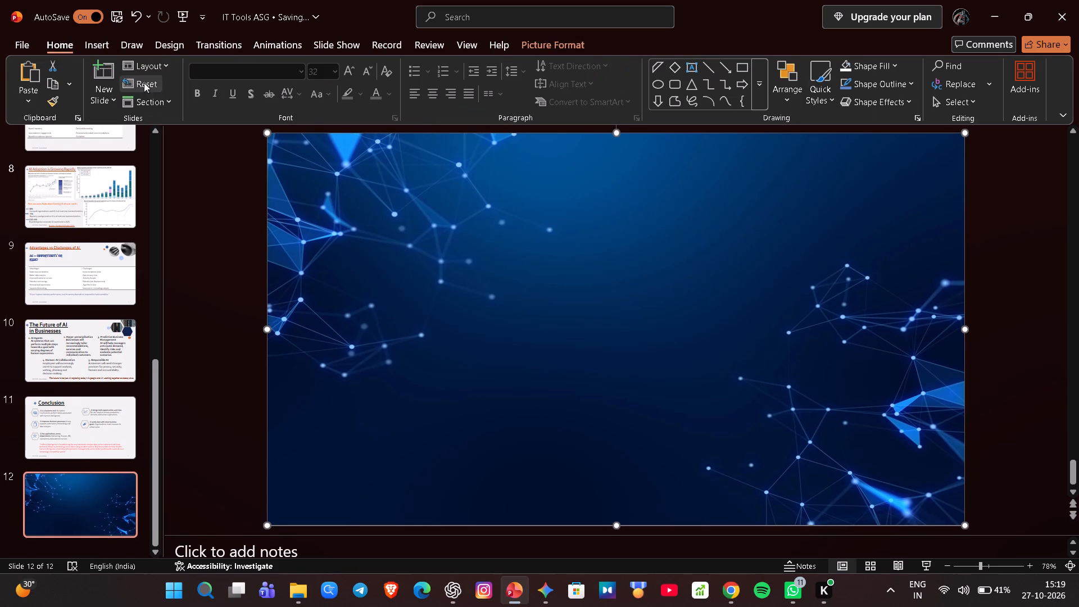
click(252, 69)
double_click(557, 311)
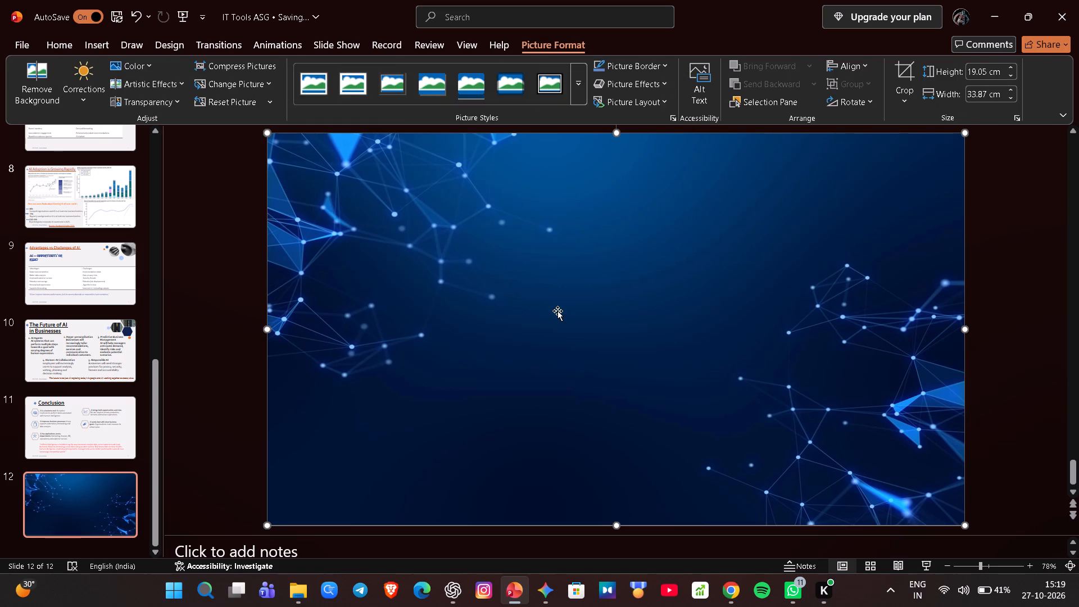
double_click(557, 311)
Narrow the background picture from its right side to about two-thirds of slide 12, exposing a blank strip of the slide.
click(92, 43)
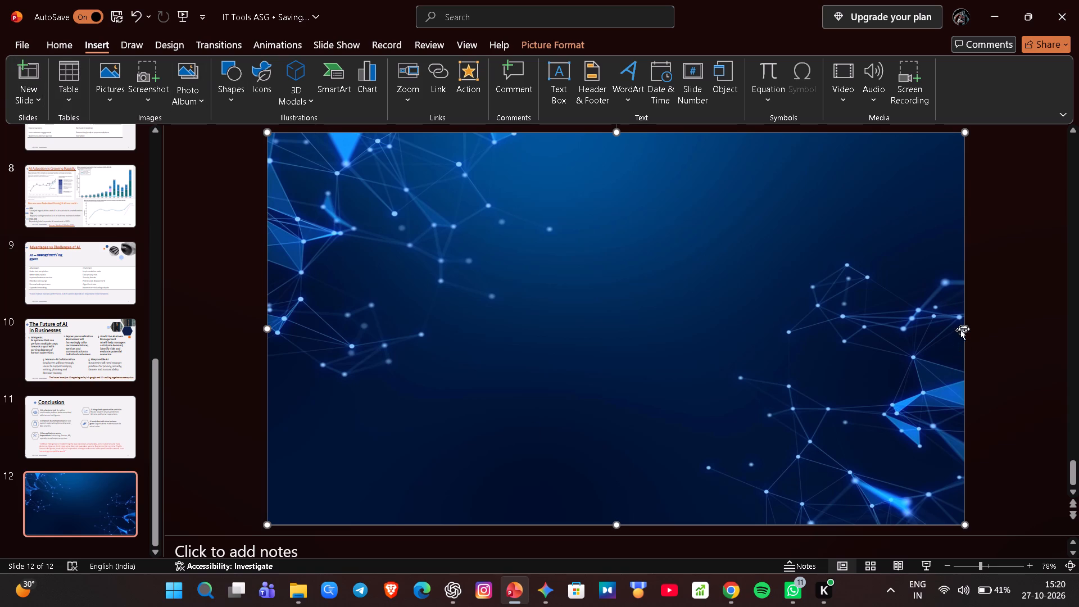
drag(964, 329, 708, 342)
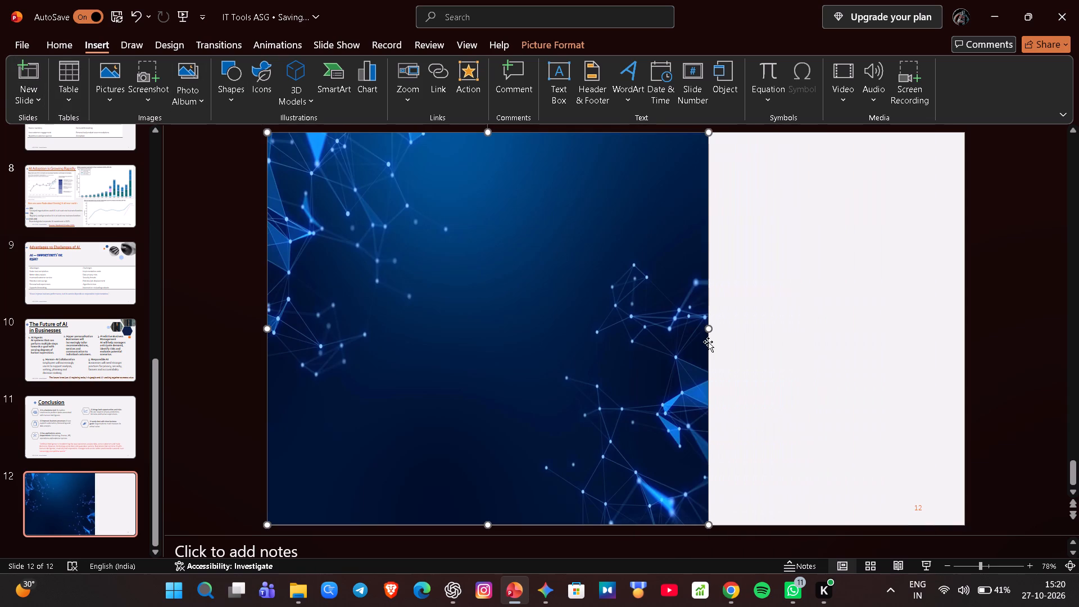
Add a text box on the blank strip beside the picture, enlarge it, and enter "THANK YOU" in it.
click(47, 40)
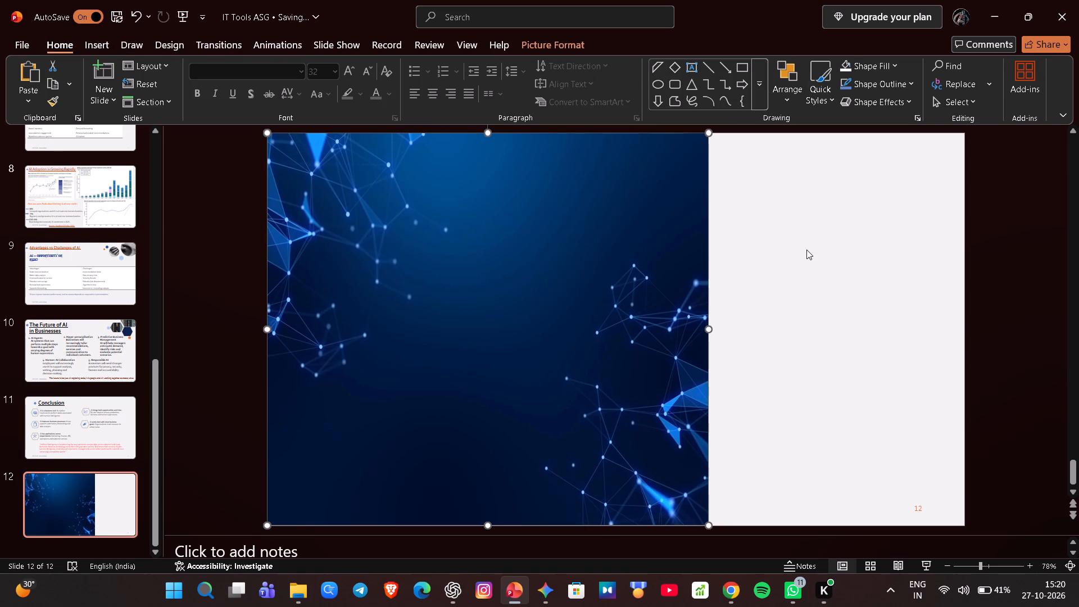
double_click(806, 250)
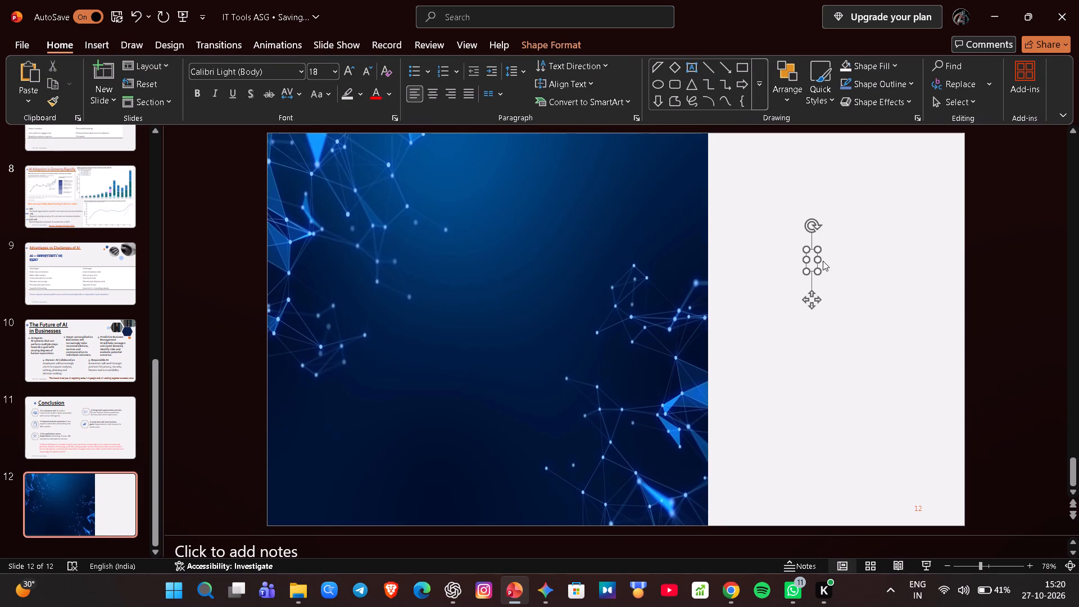
drag(819, 261, 944, 246)
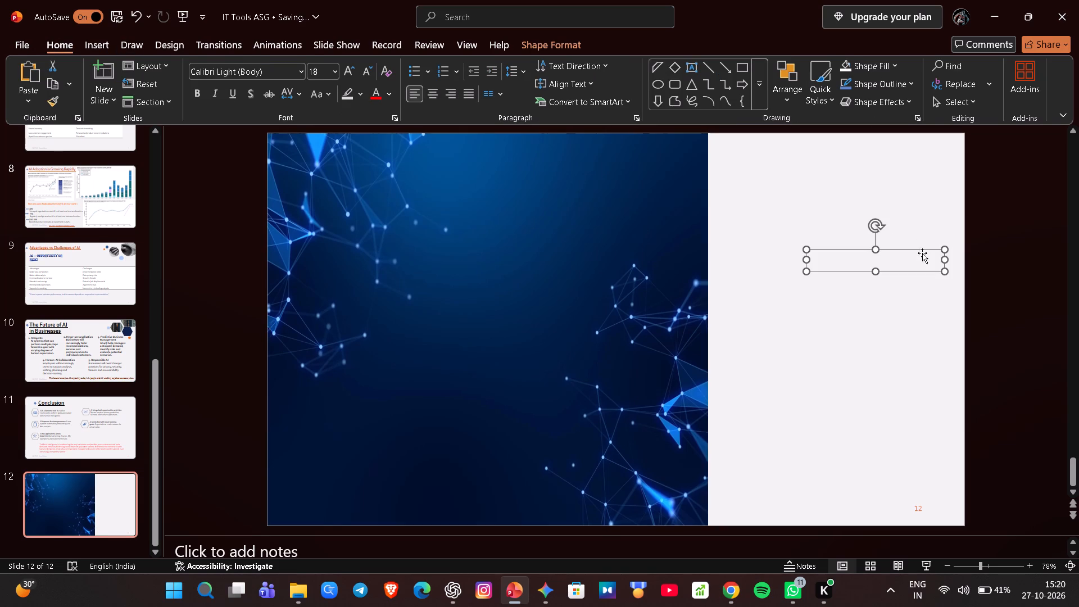
drag(874, 250, 873, 239)
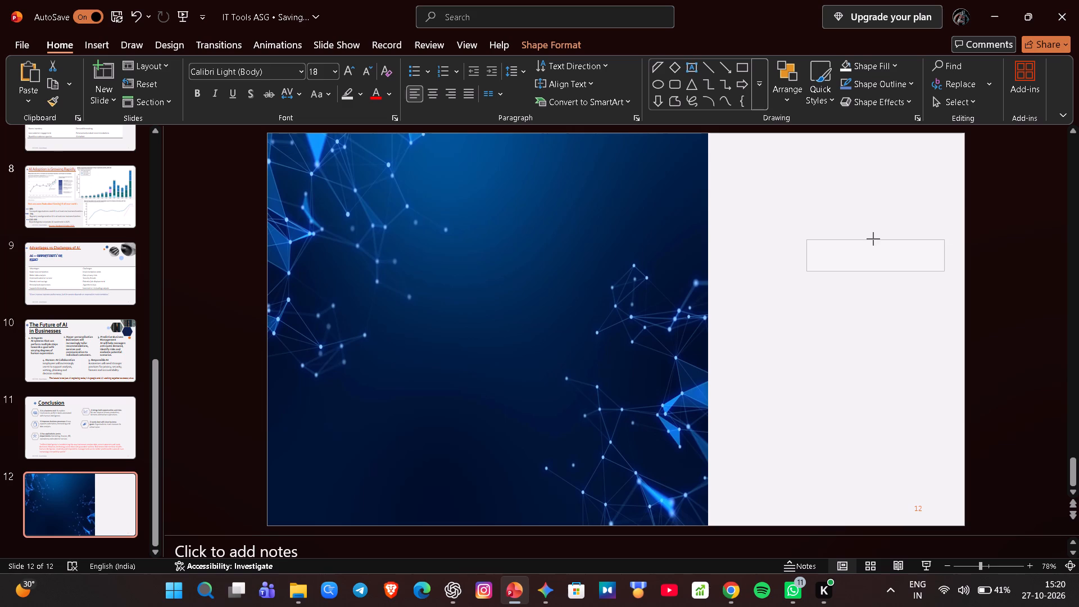
drag(873, 239, 872, 237)
drag(876, 269, 876, 278)
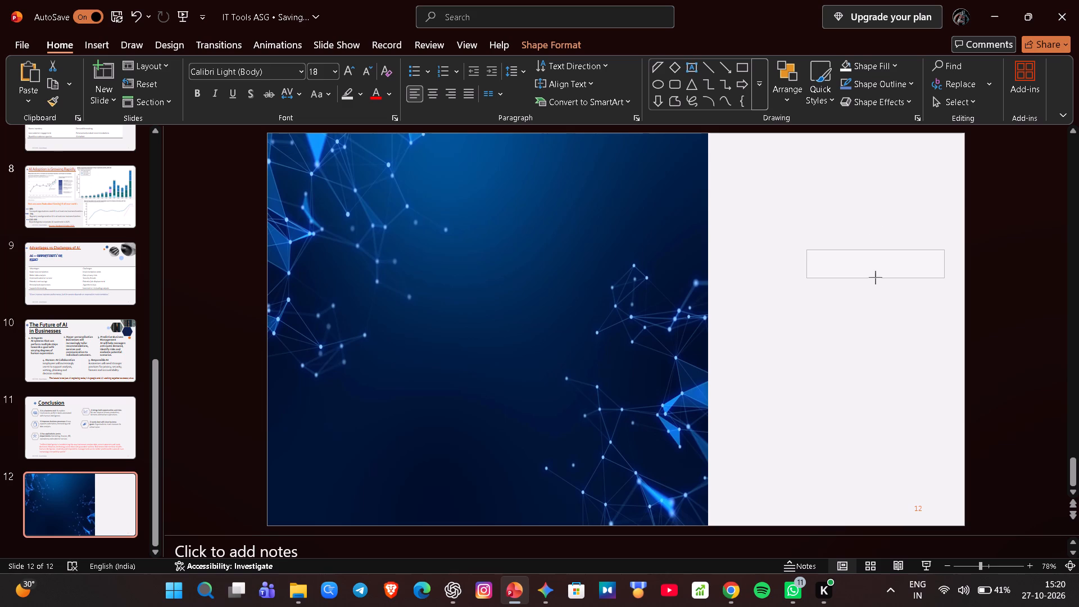
drag(876, 278, 878, 290)
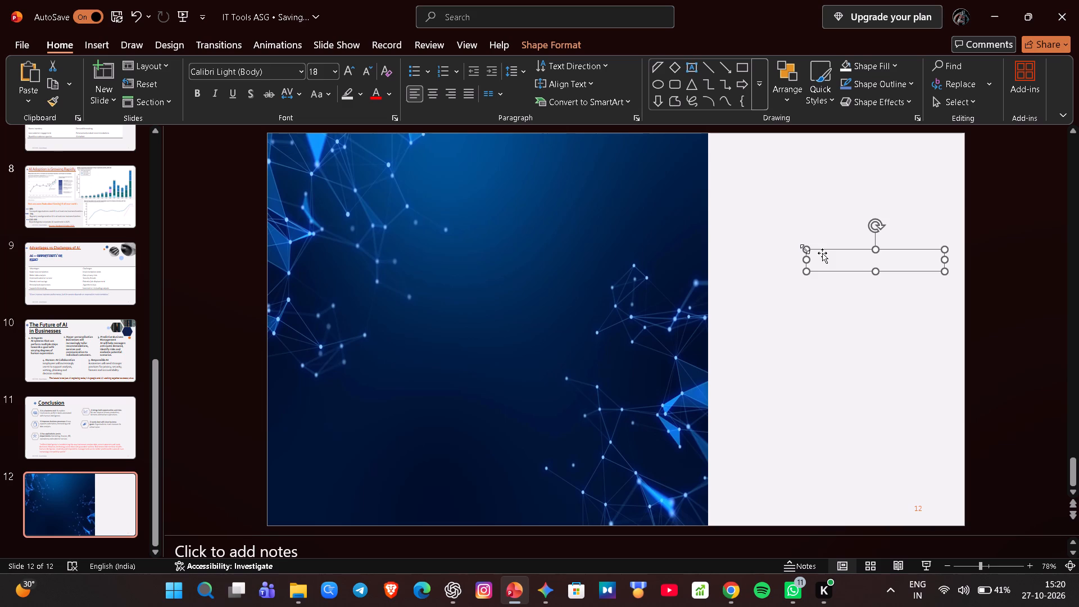
drag(805, 249, 787, 233)
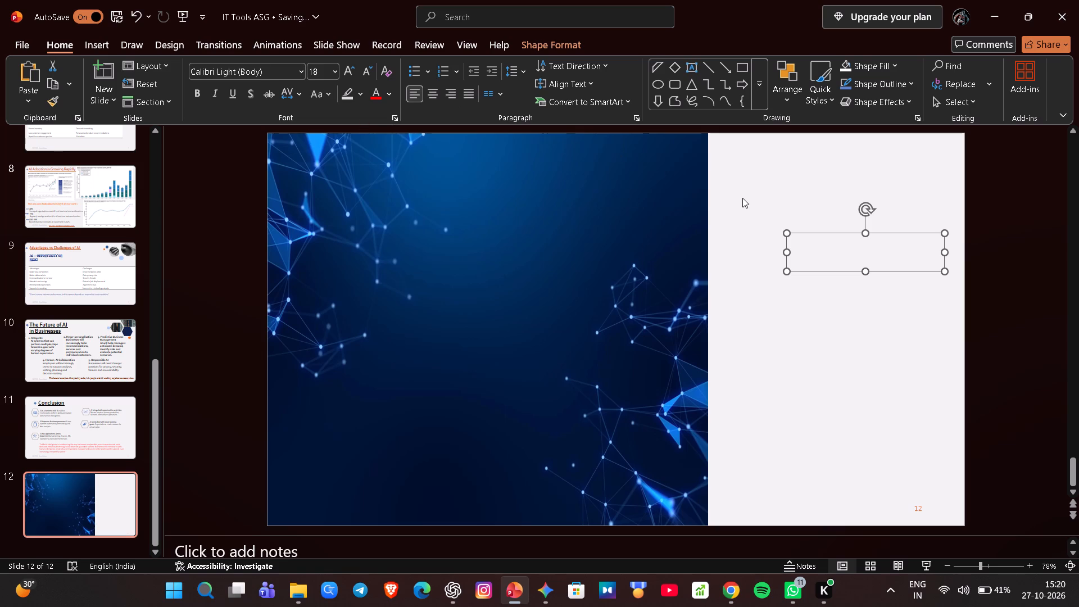
click(806, 256)
double_click(806, 256)
key(t)
text(HANK)
key(space)
text(YOU)
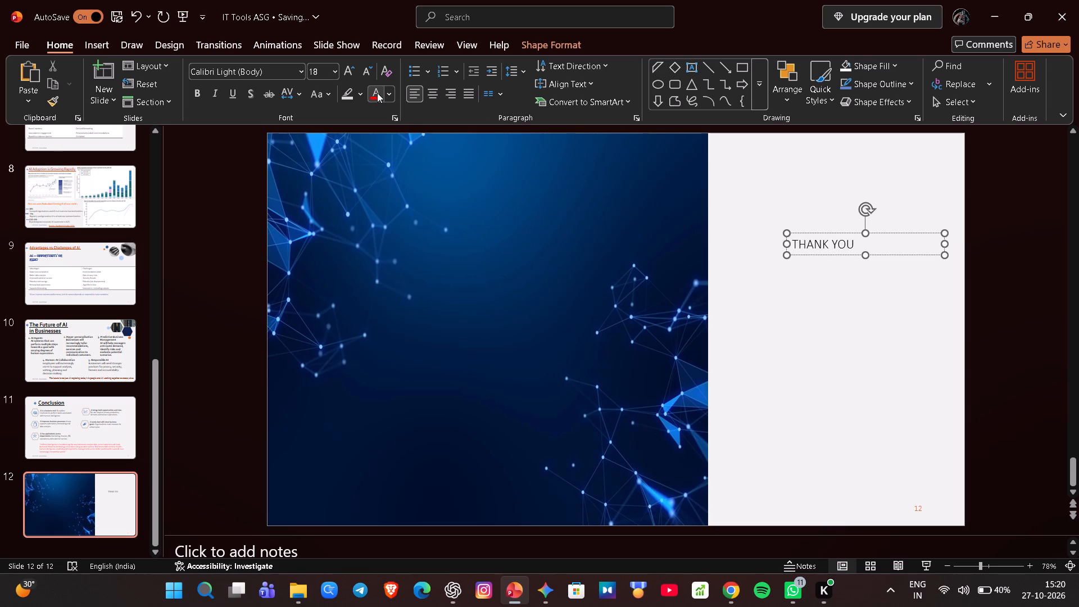
Format the "THANK YOU" text in Bauhaus 93, italic, at size 36.
click(377, 93)
click(377, 93)
drag(794, 241, 864, 233)
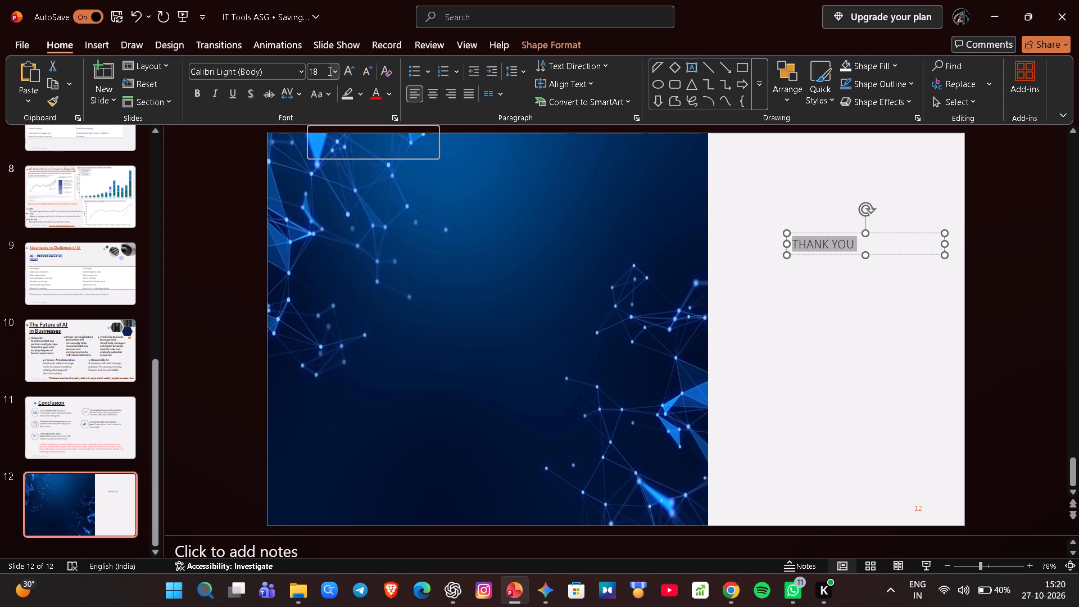
click(303, 71)
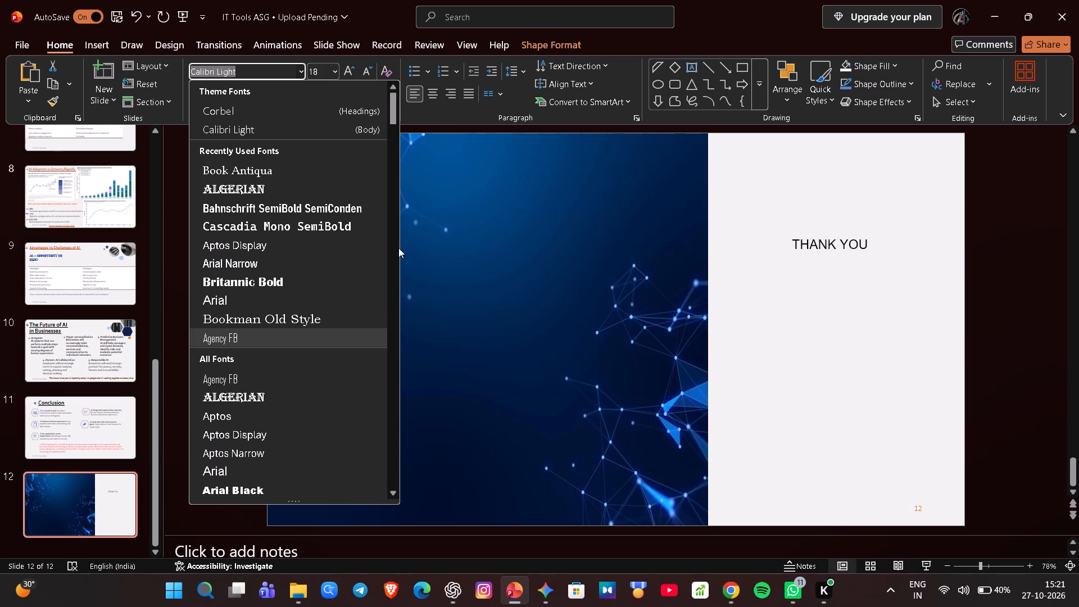
drag(393, 102, 393, 125)
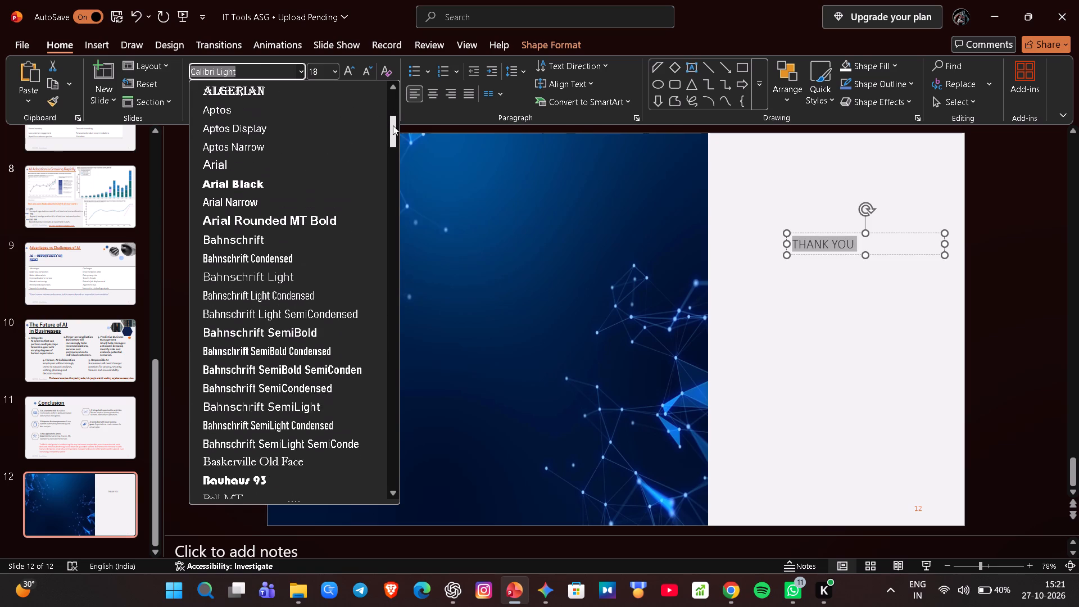
drag(393, 125, 396, 138)
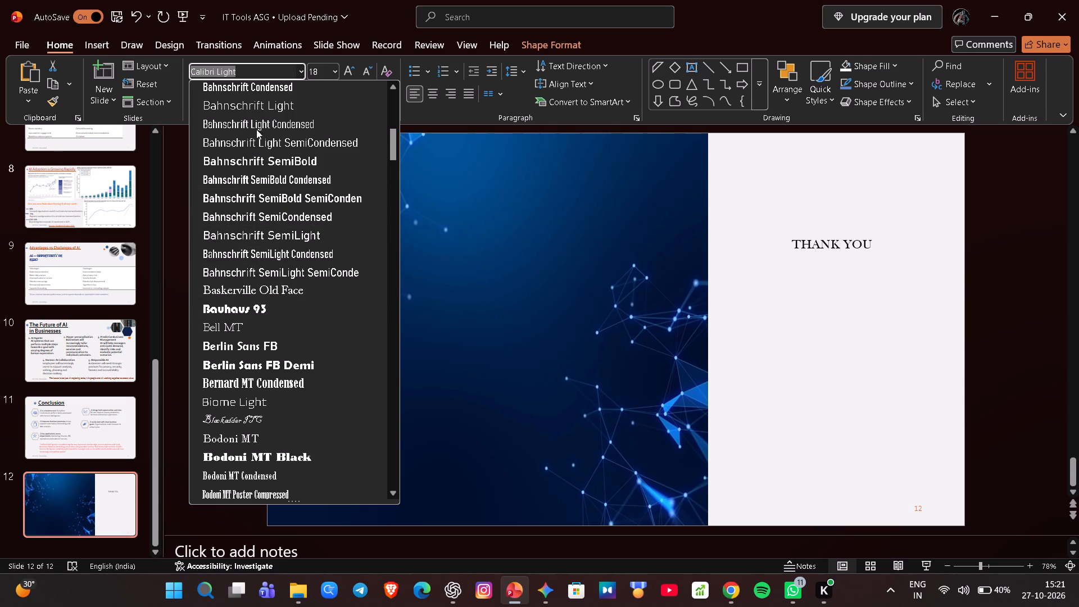
click(251, 307)
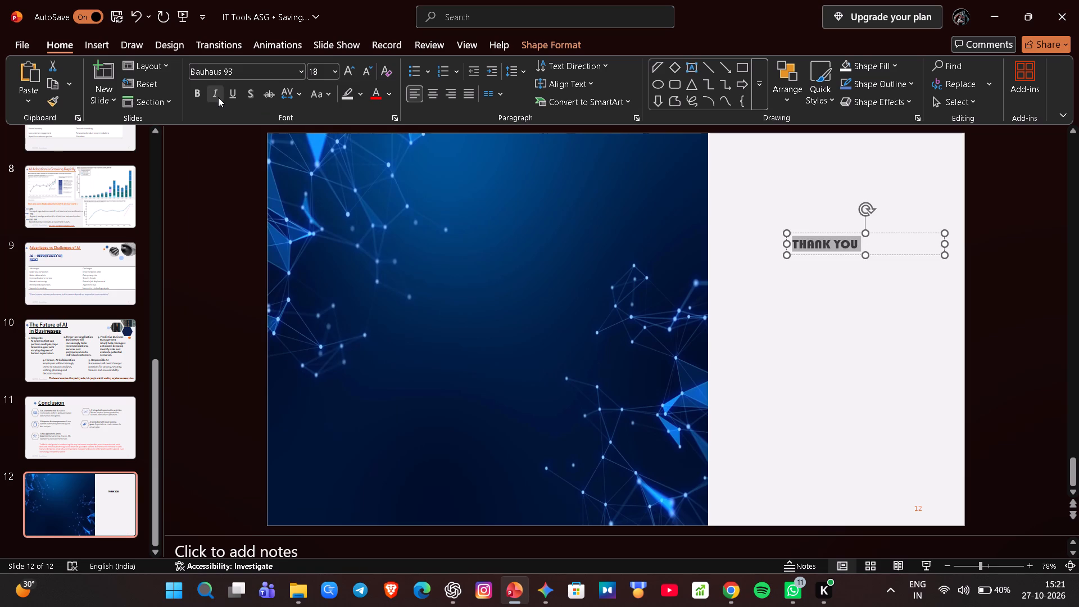
click(218, 97)
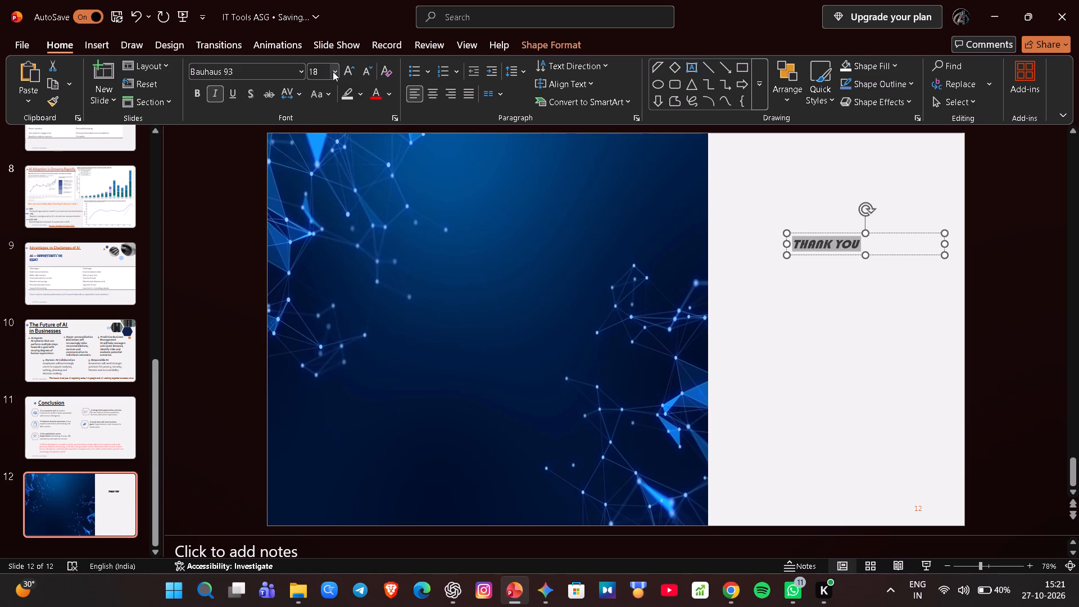
drag(333, 71, 327, 284)
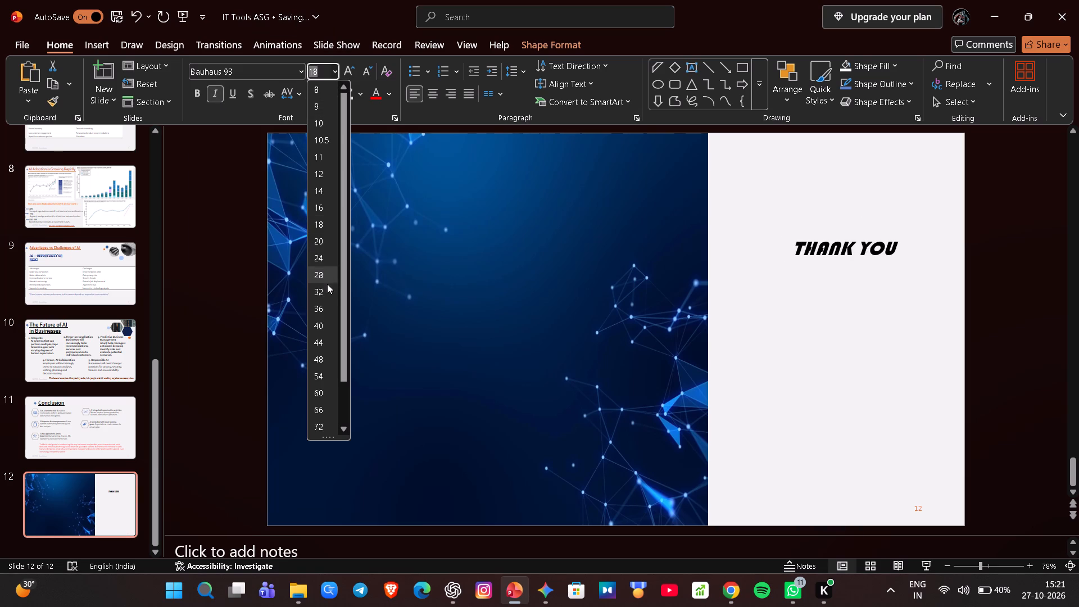
drag(327, 284, 322, 309)
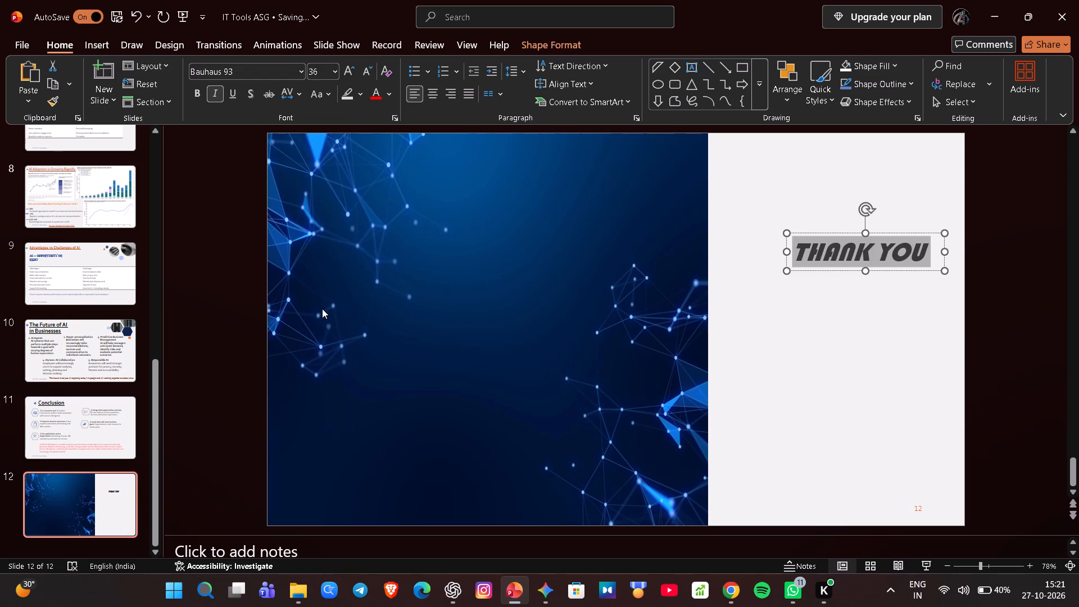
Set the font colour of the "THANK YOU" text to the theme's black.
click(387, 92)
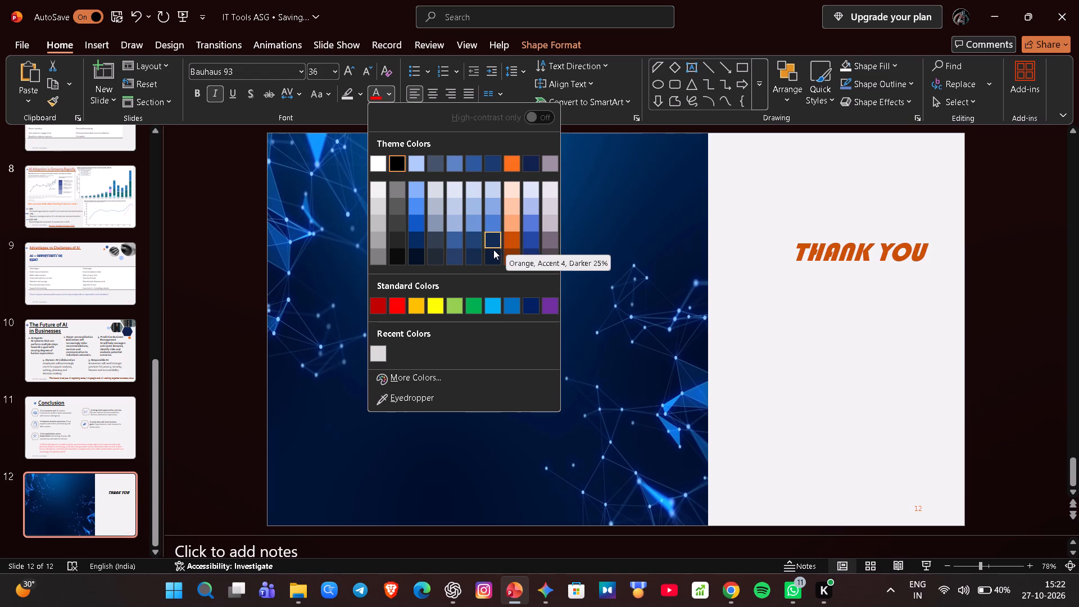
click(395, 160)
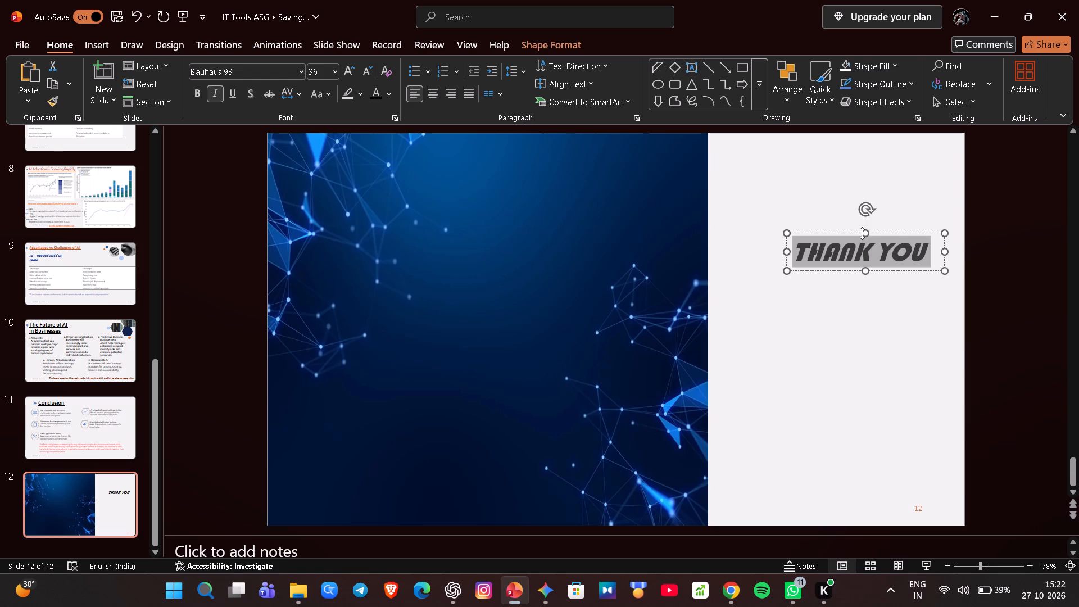
Move the "THANK YOU" text box from the blank strip onto the blue background picture.
drag(854, 232, 581, 259)
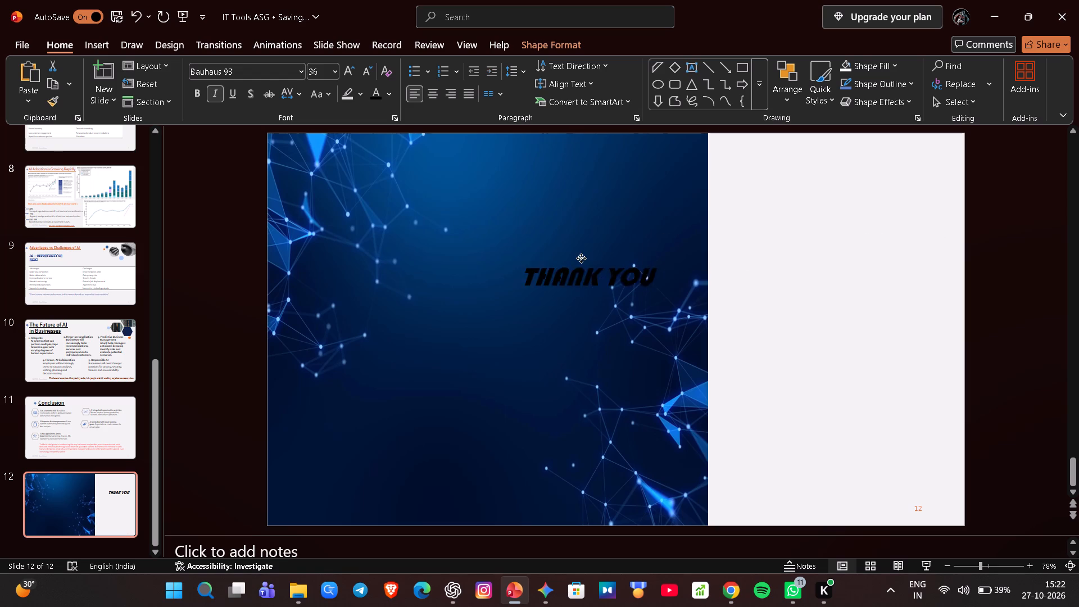
drag(581, 259, 505, 285)
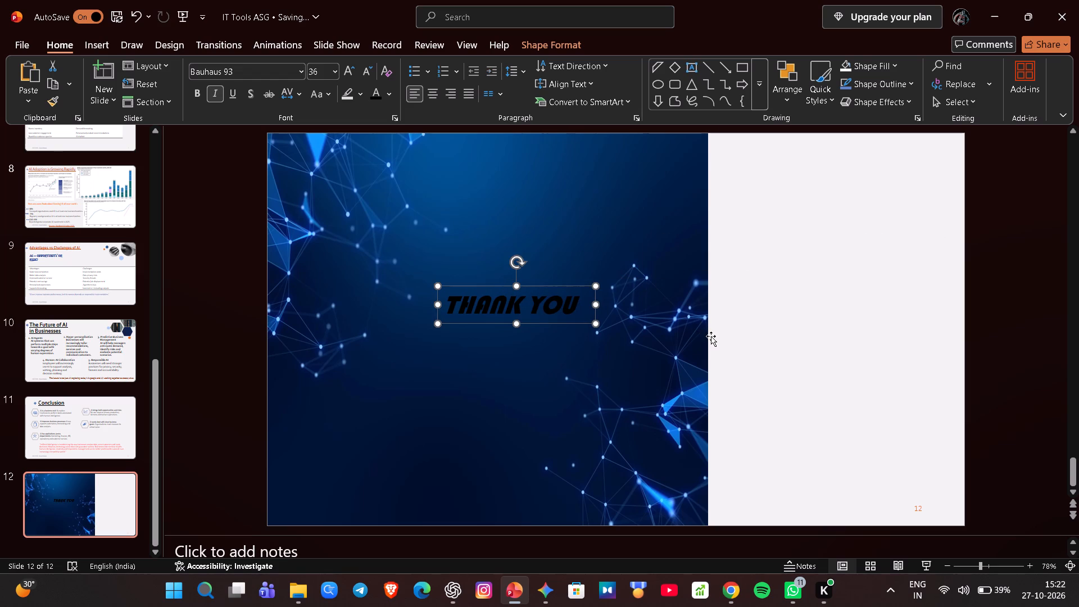
Stretch the background picture to the slide's right edge so it covers all of slide 12 behind the text.
click(685, 314)
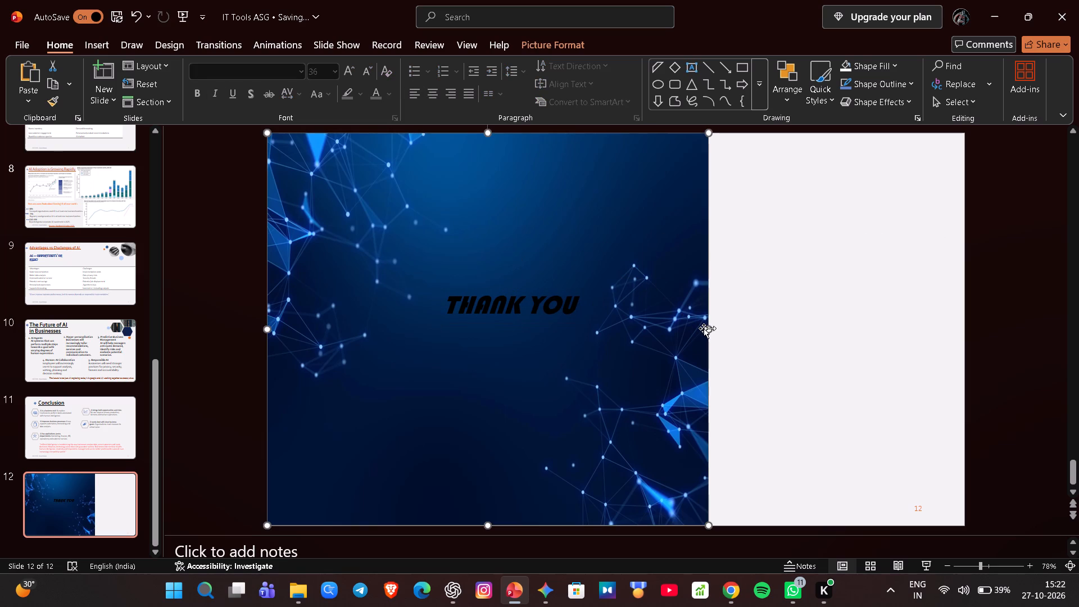
drag(710, 328, 954, 333)
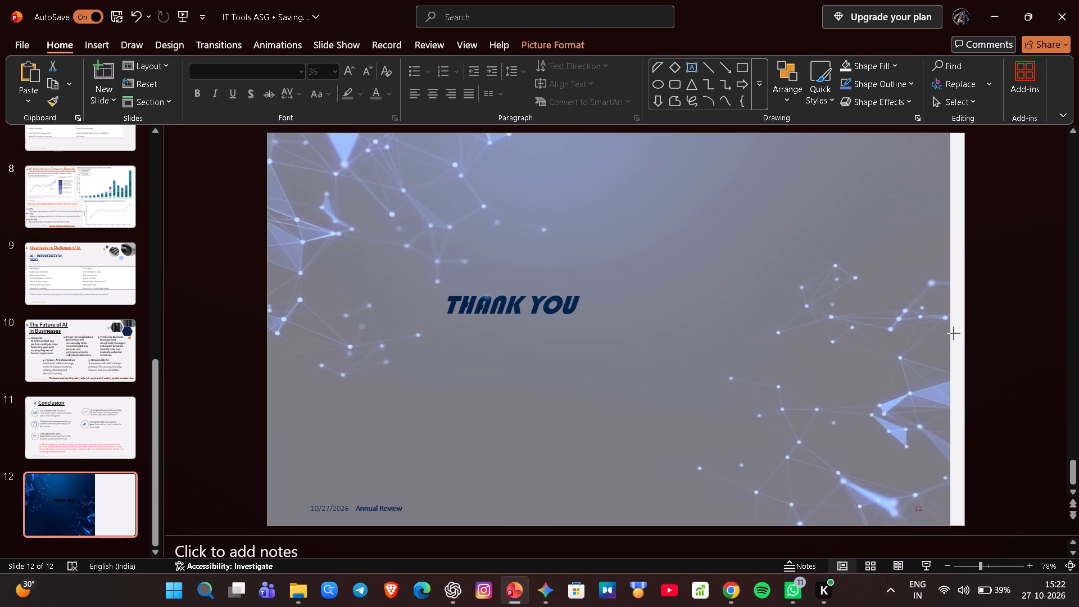
drag(954, 333, 965, 333)
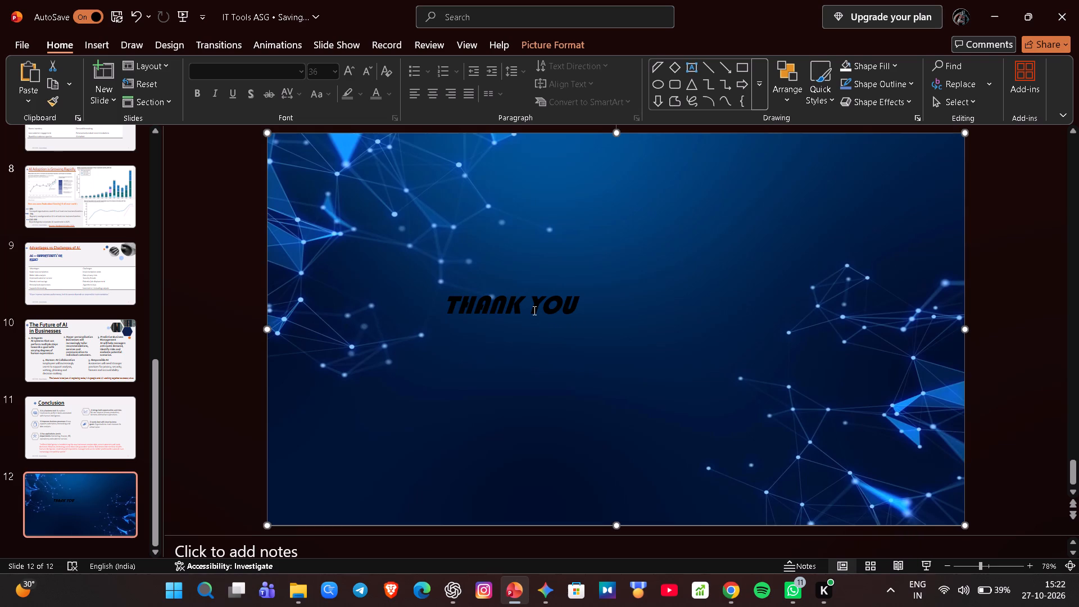
Move the "THANK YOU" text box sideways to near the centre of slide 12.
click(533, 310)
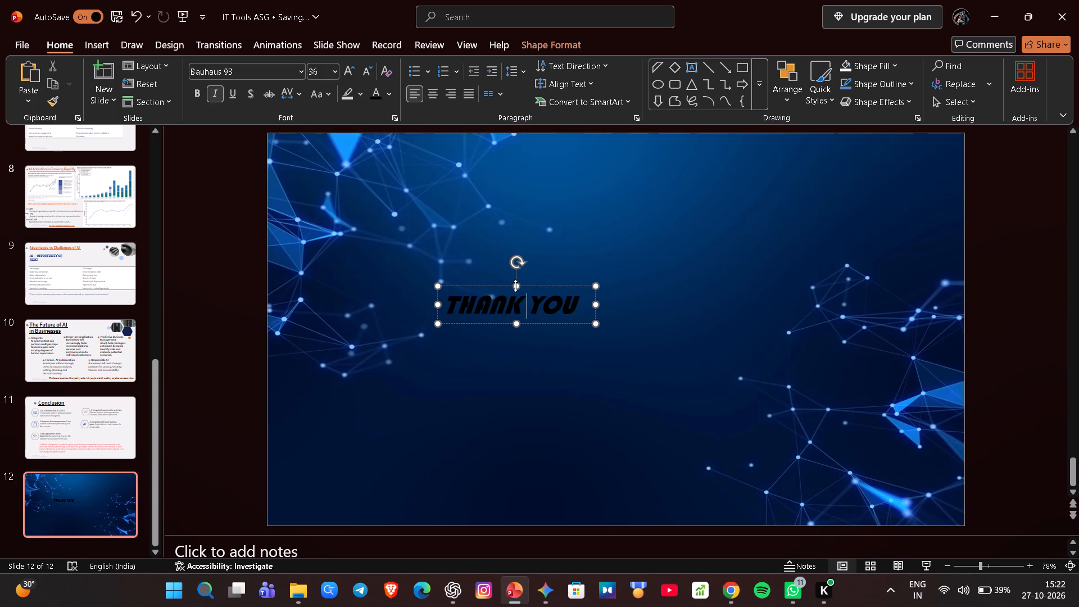
drag(505, 286, 532, 279)
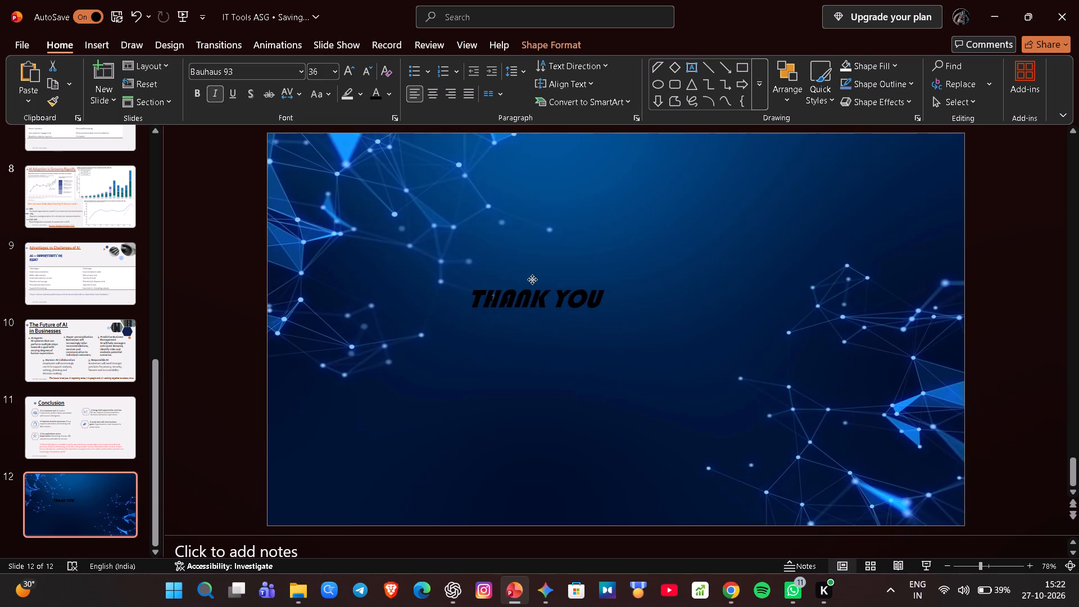
drag(532, 279, 601, 287)
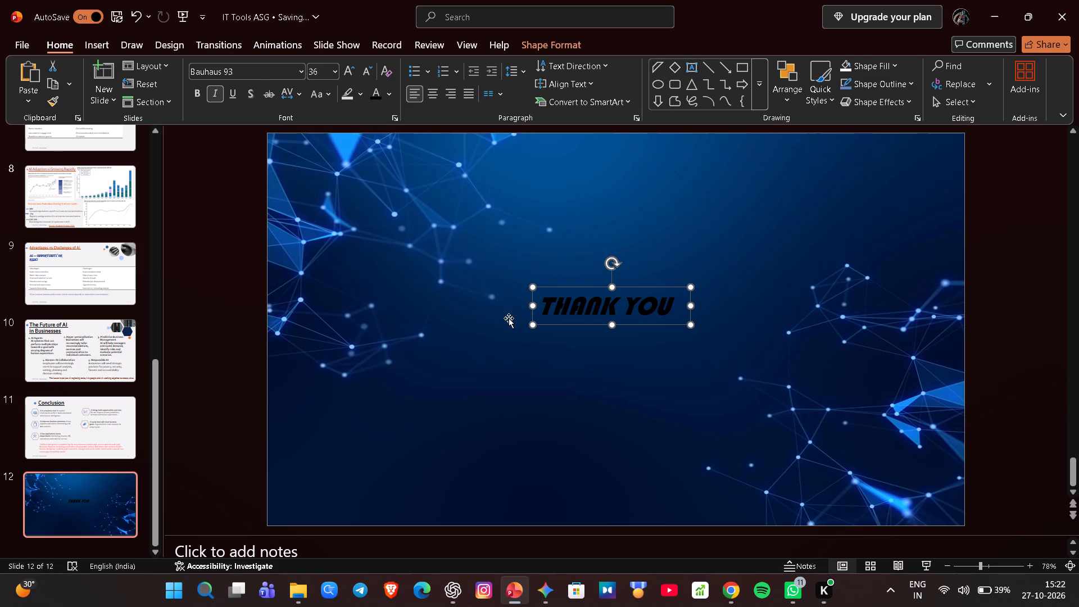
Set the font colour of the whole "THANK YOU" text to the standard green.
drag(543, 308, 687, 322)
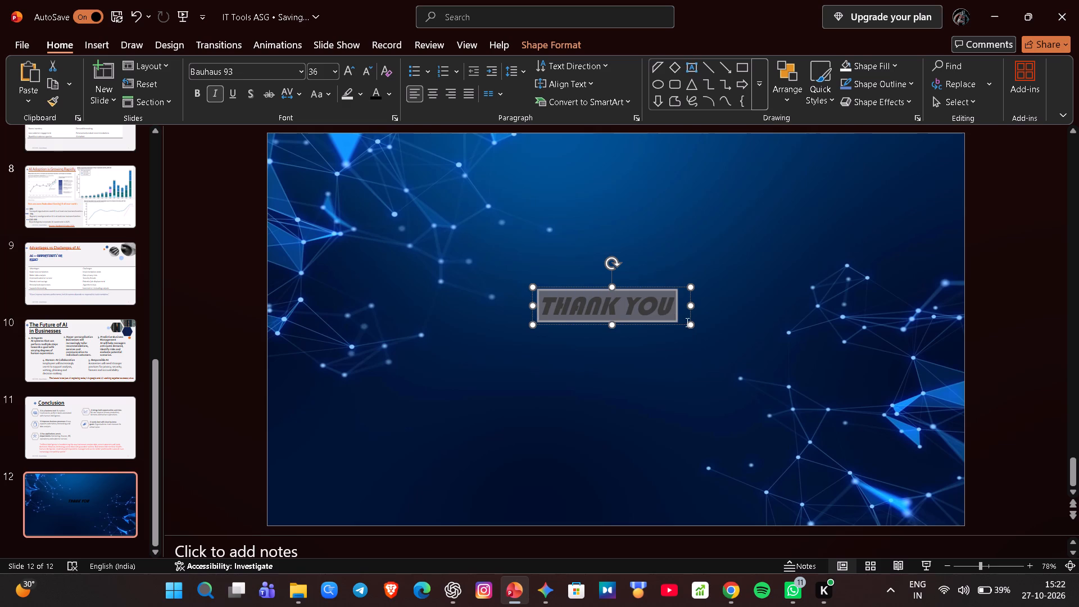
drag(687, 322, 688, 324)
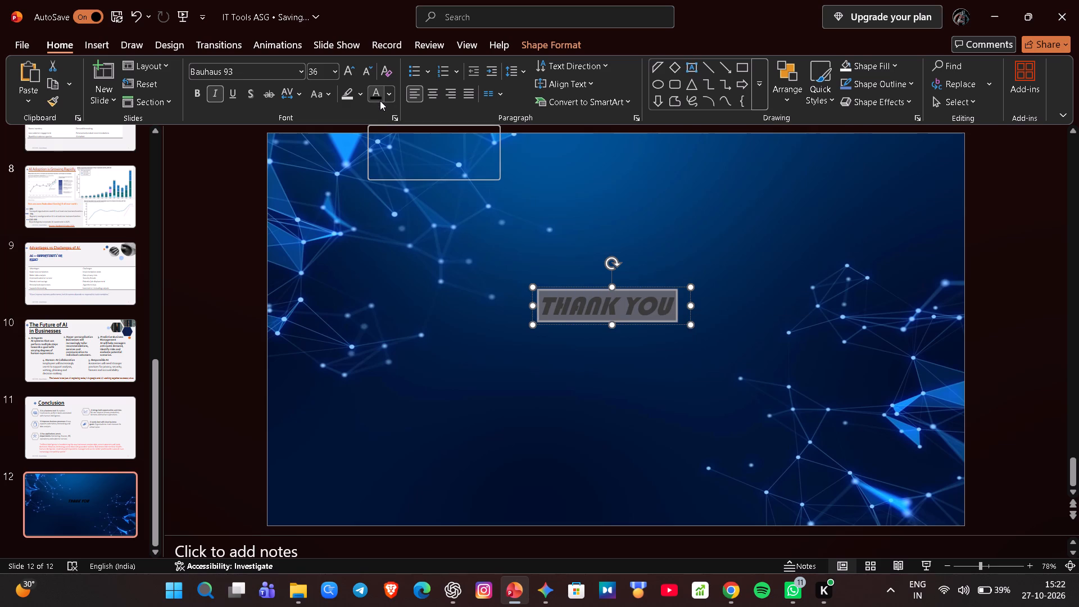
click(387, 92)
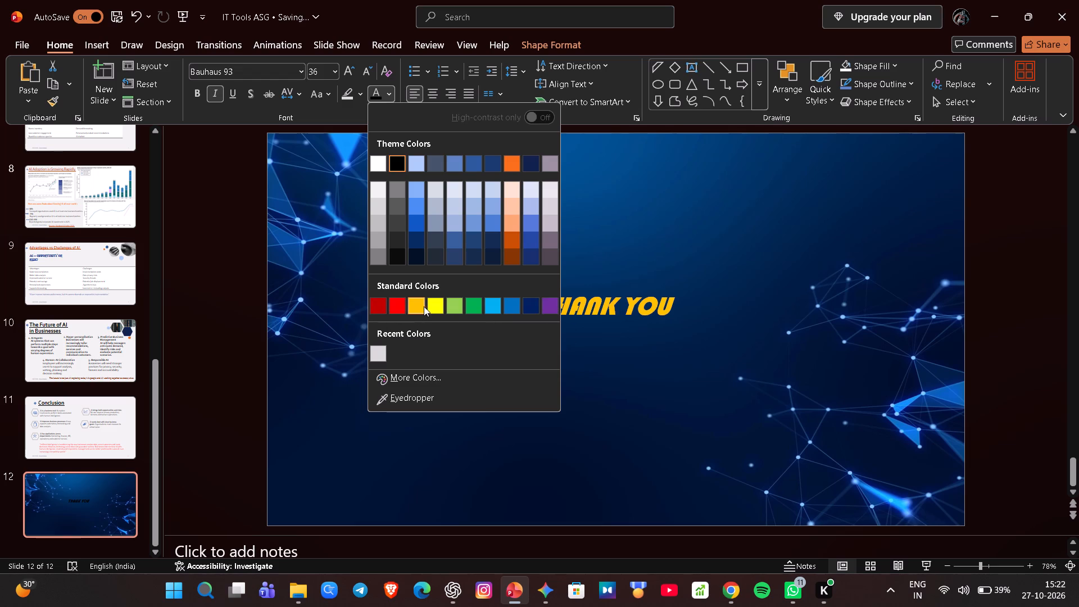
click(475, 310)
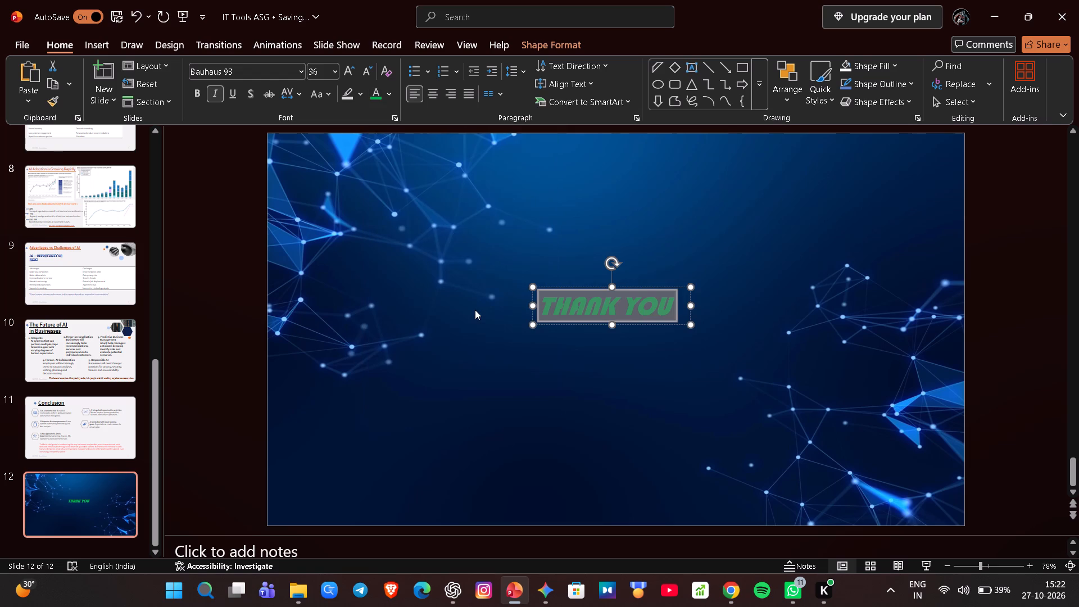
Nudge the "THANK YOU" text box slightly down and sideways so it sits closer to the centre of slide 12.
double_click(613, 302)
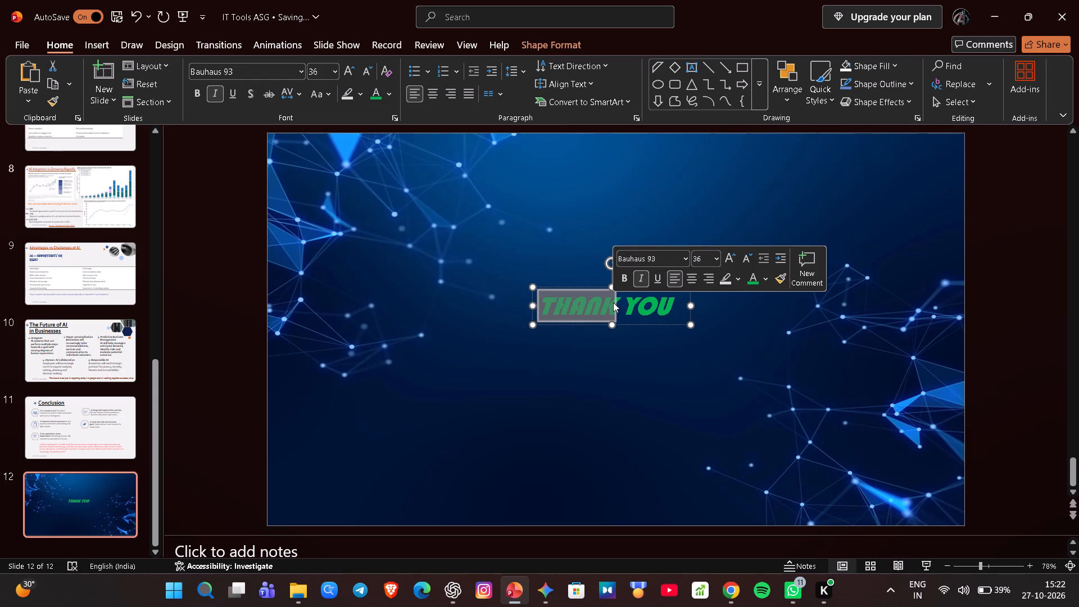
click(581, 264)
click(604, 298)
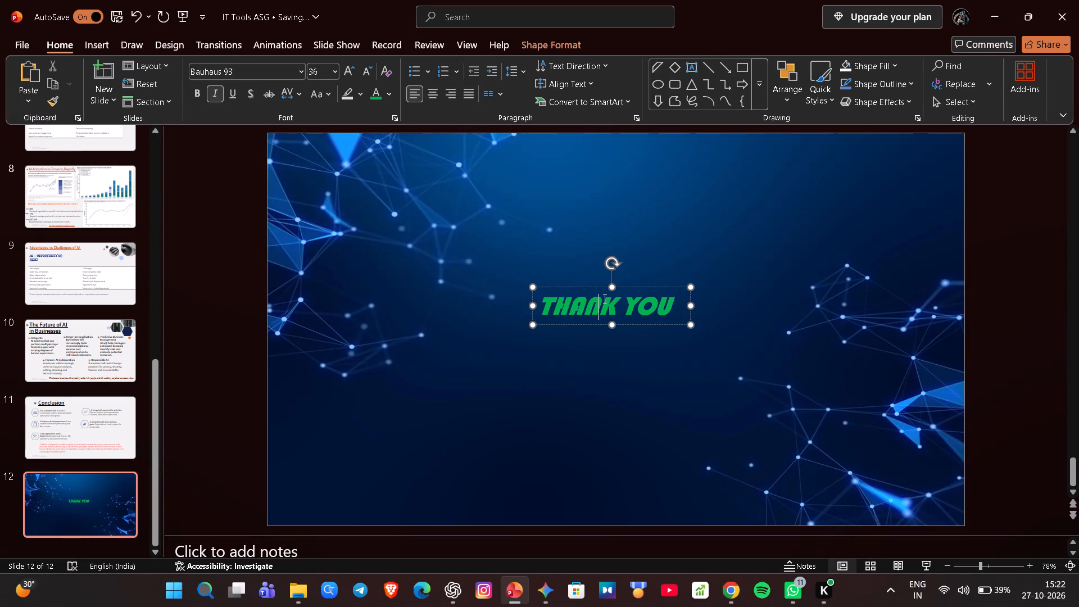
click(604, 287)
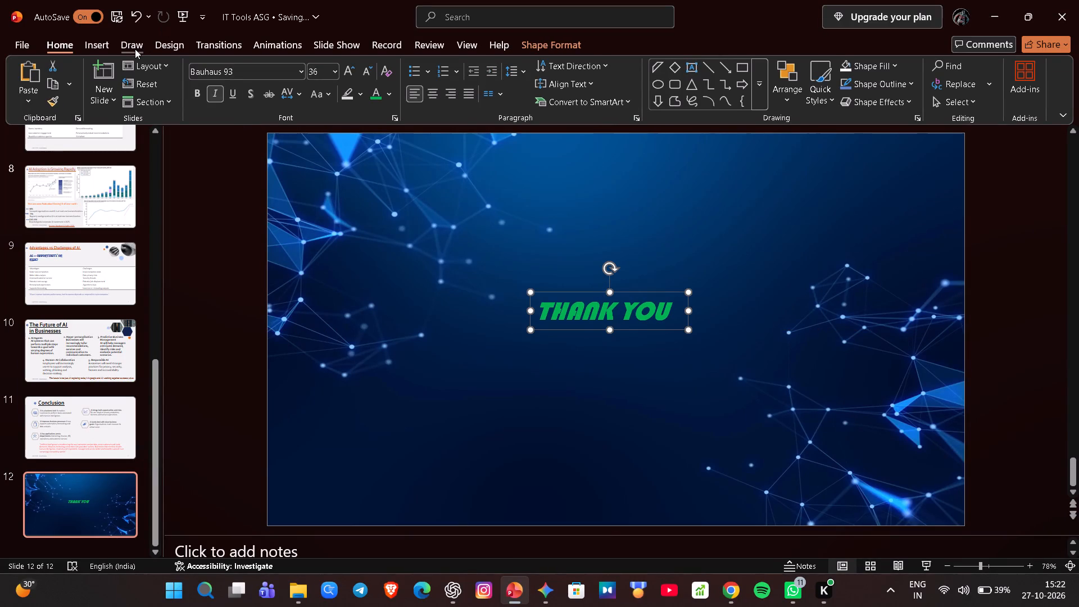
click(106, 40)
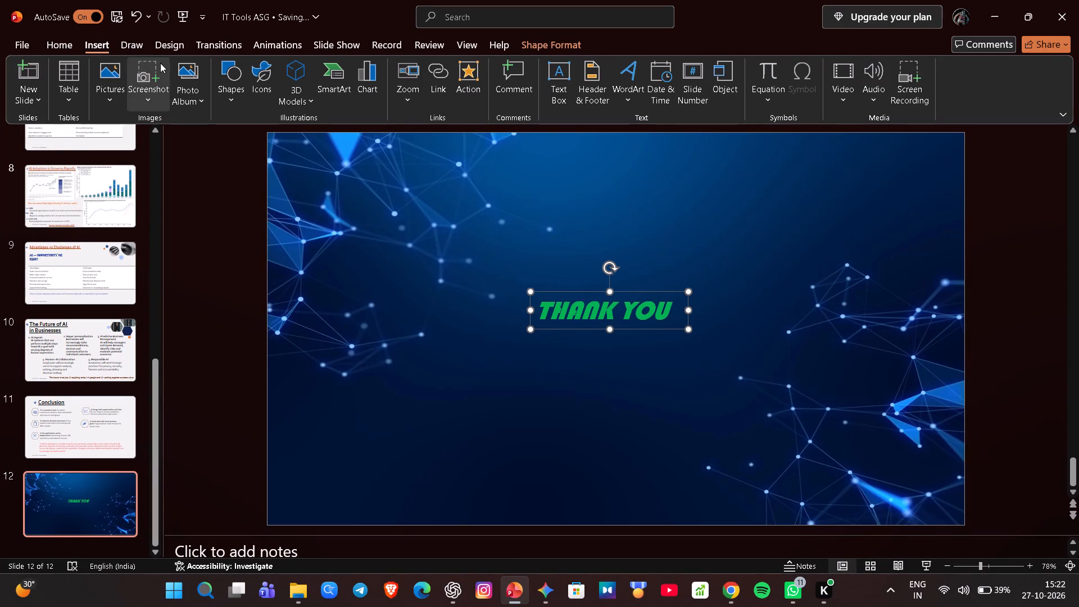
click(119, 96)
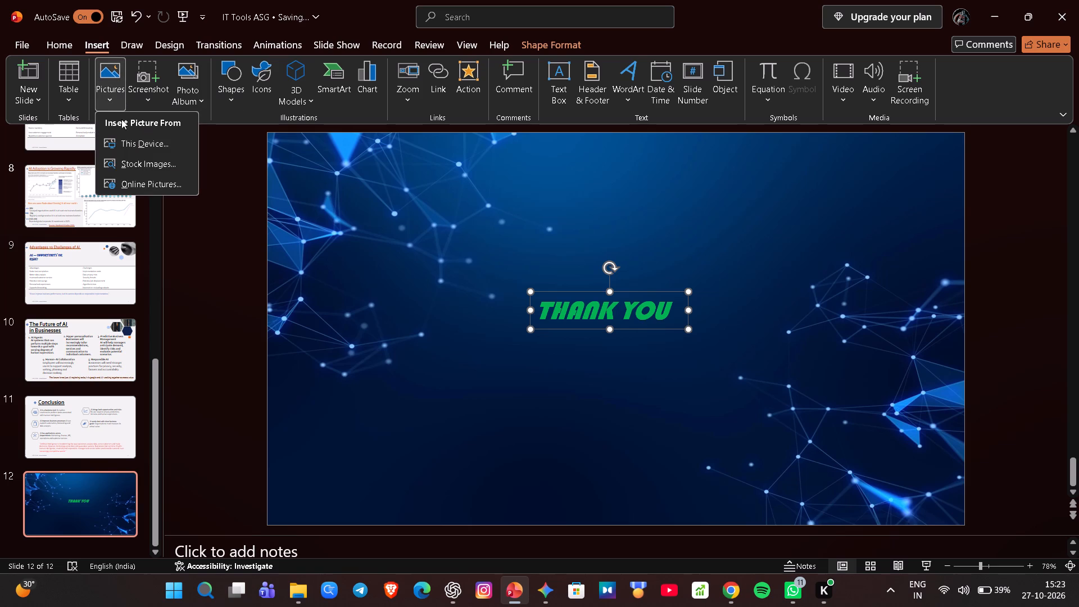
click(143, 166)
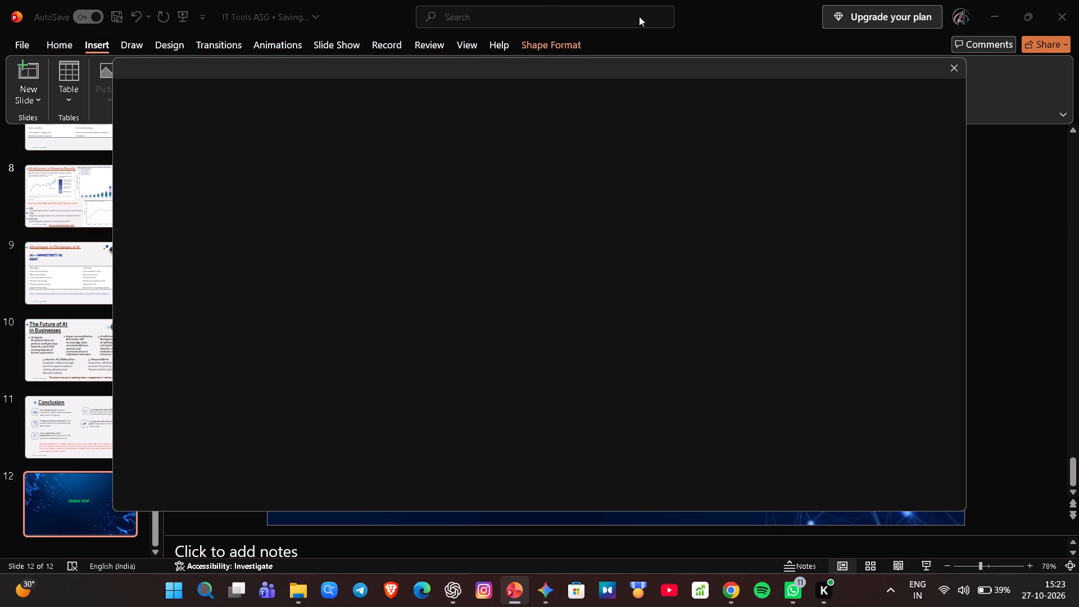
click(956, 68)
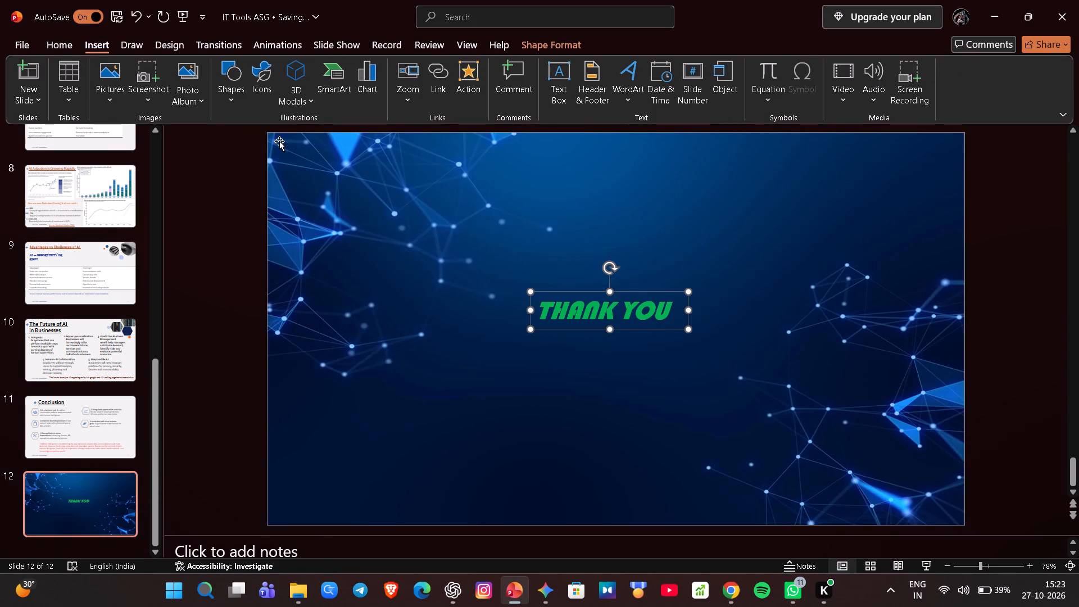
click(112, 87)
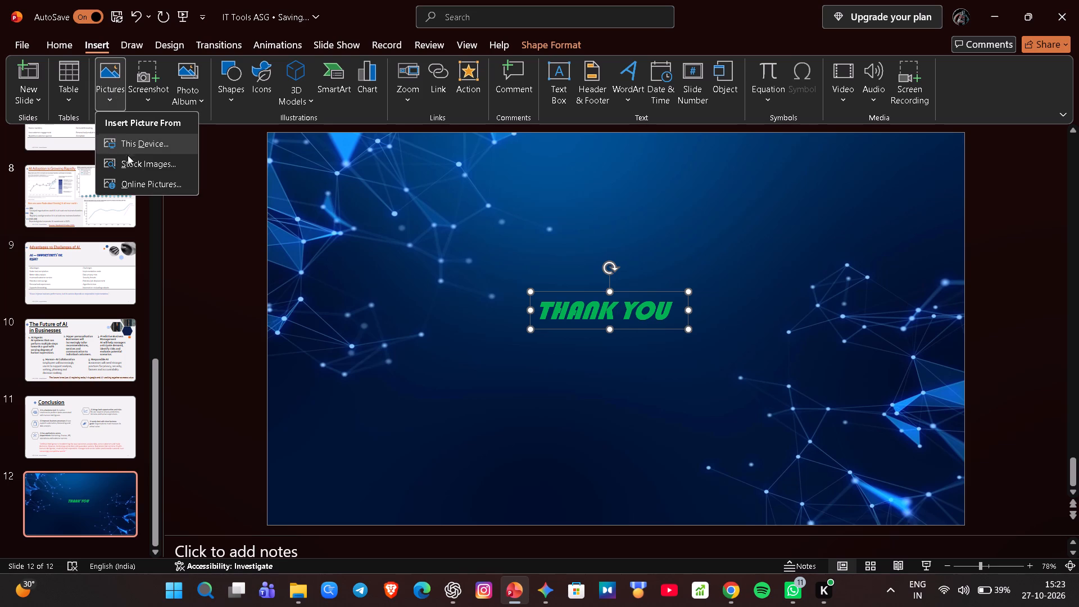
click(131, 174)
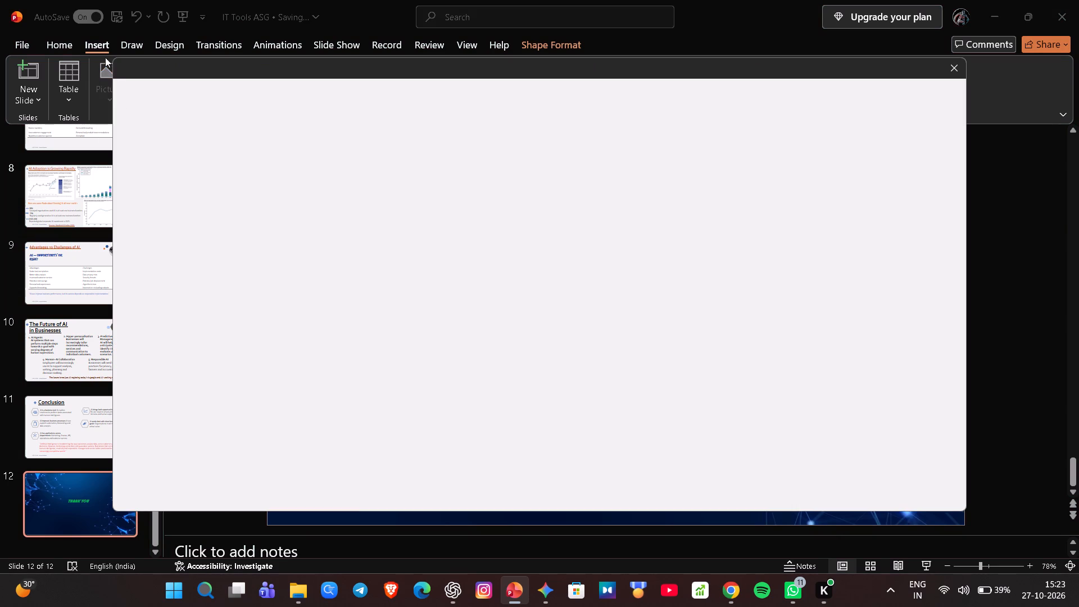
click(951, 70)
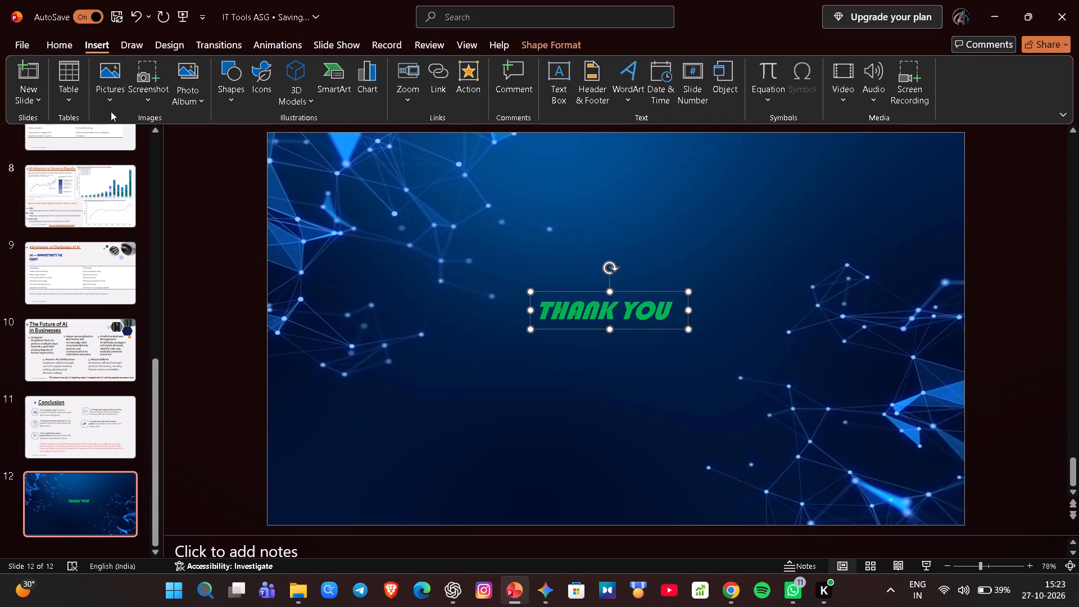
Open the Online Pictures search to find a picture for slide 12.
click(108, 92)
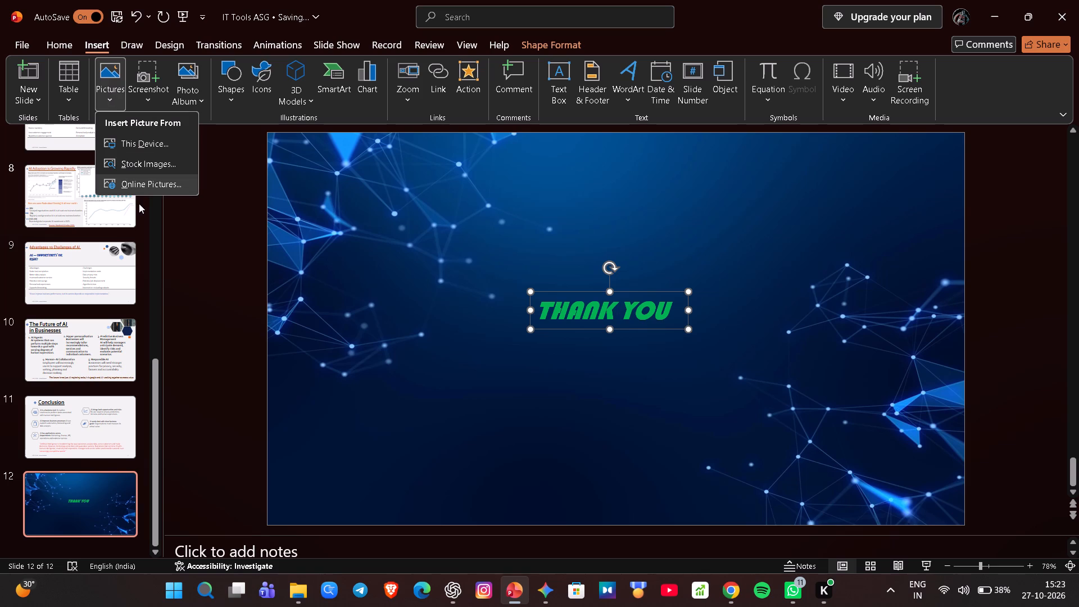
click(139, 185)
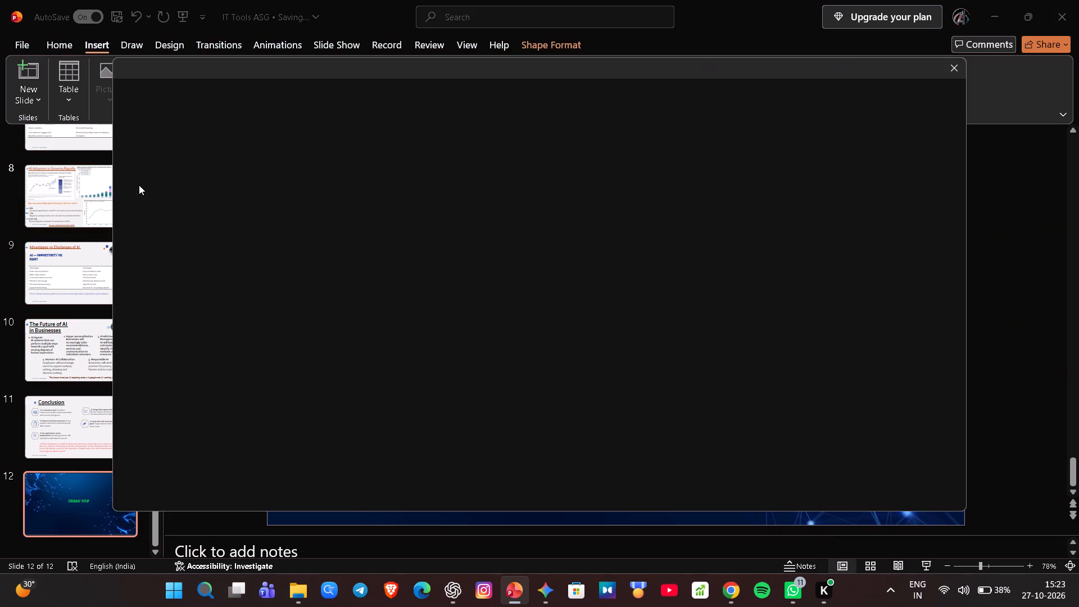
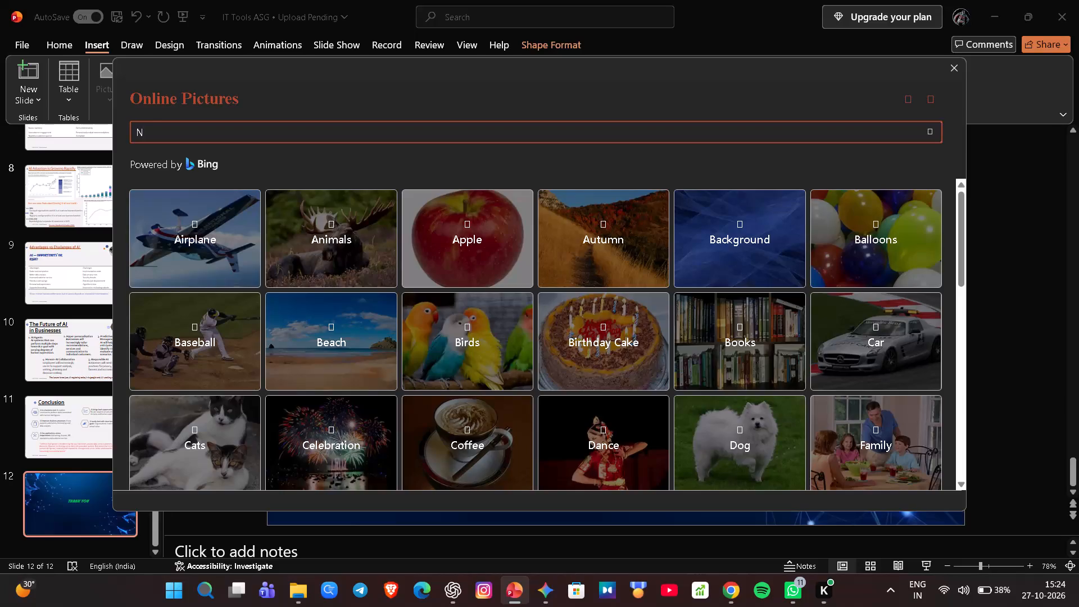
Search the online pictures for "Narendra Modi".
text(arendra)
key(space)
text(odi)
key(Return)
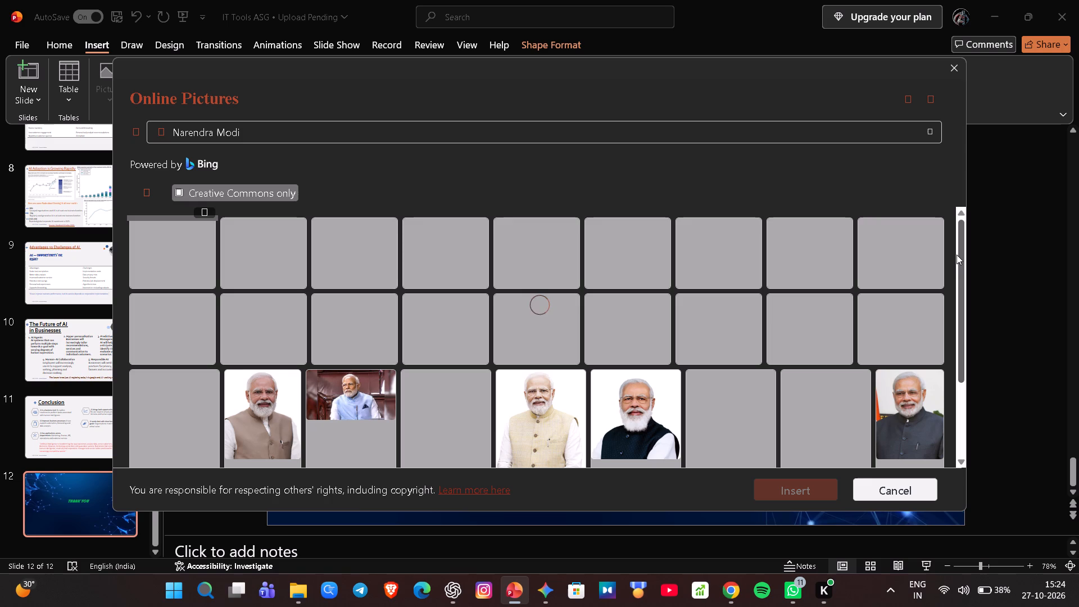
Insert the search result showing Narendra Modi in an orange vest with one hand raised into slide 12.
drag(958, 256, 958, 247)
drag(958, 247, 968, 367)
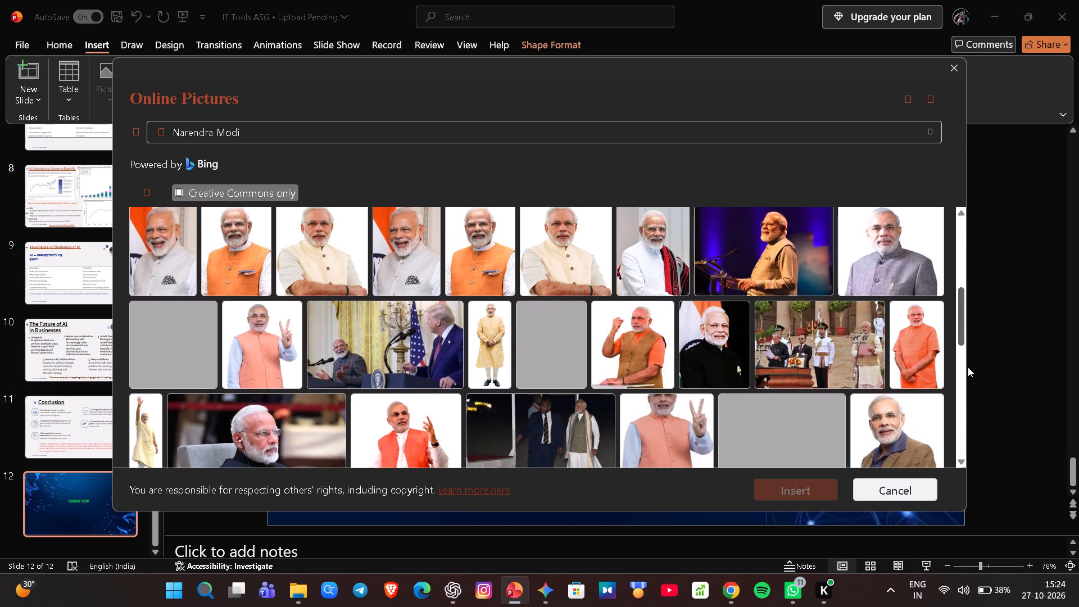
drag(968, 367, 972, 387)
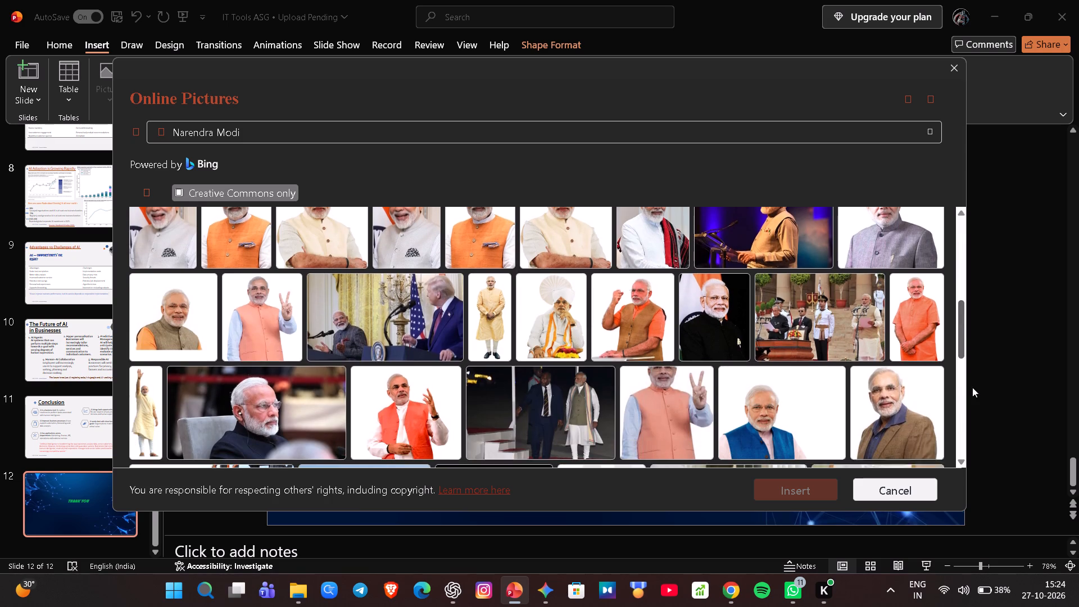
drag(972, 387, 967, 431)
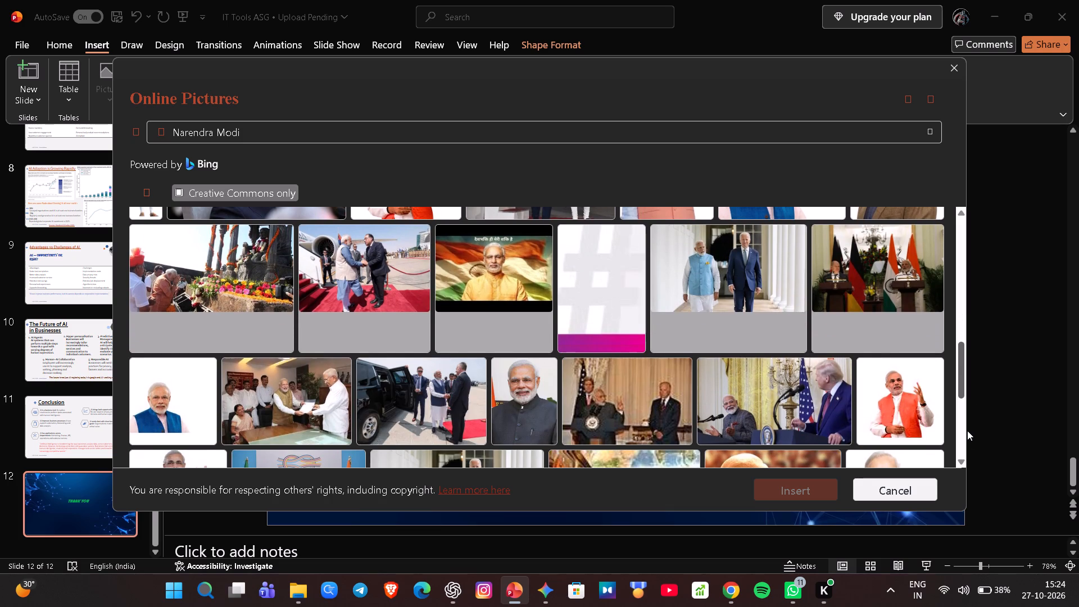
drag(967, 431, 964, 492)
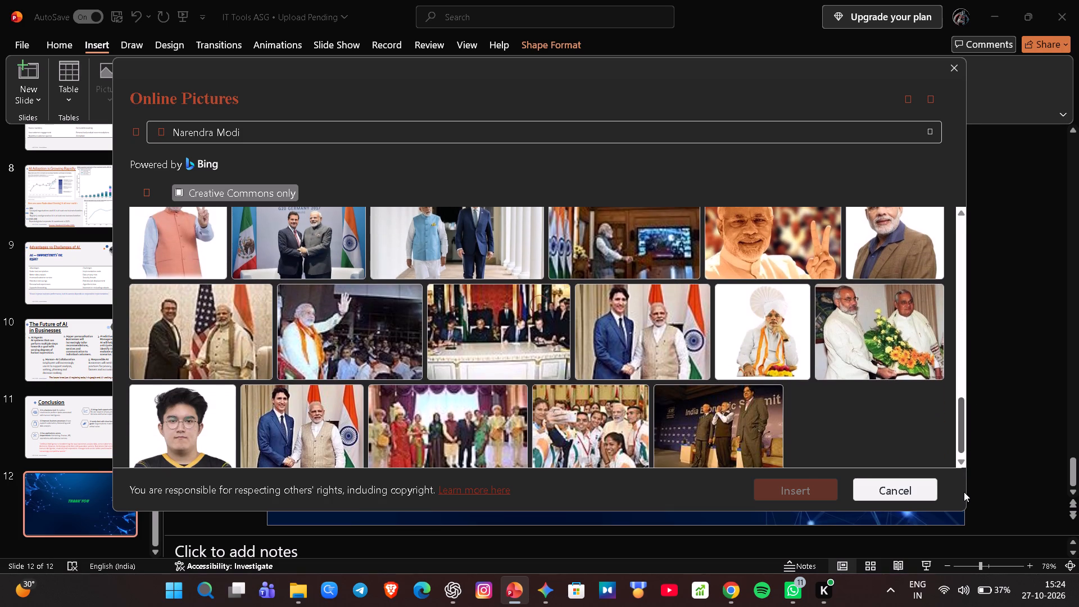
drag(964, 492, 960, 516)
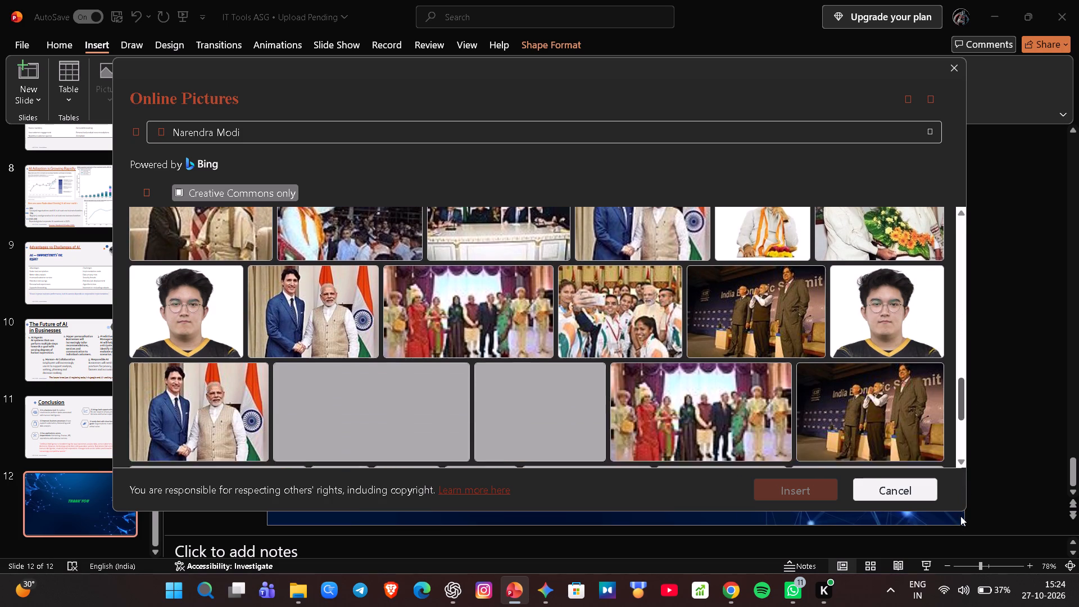
drag(960, 516, 952, 477)
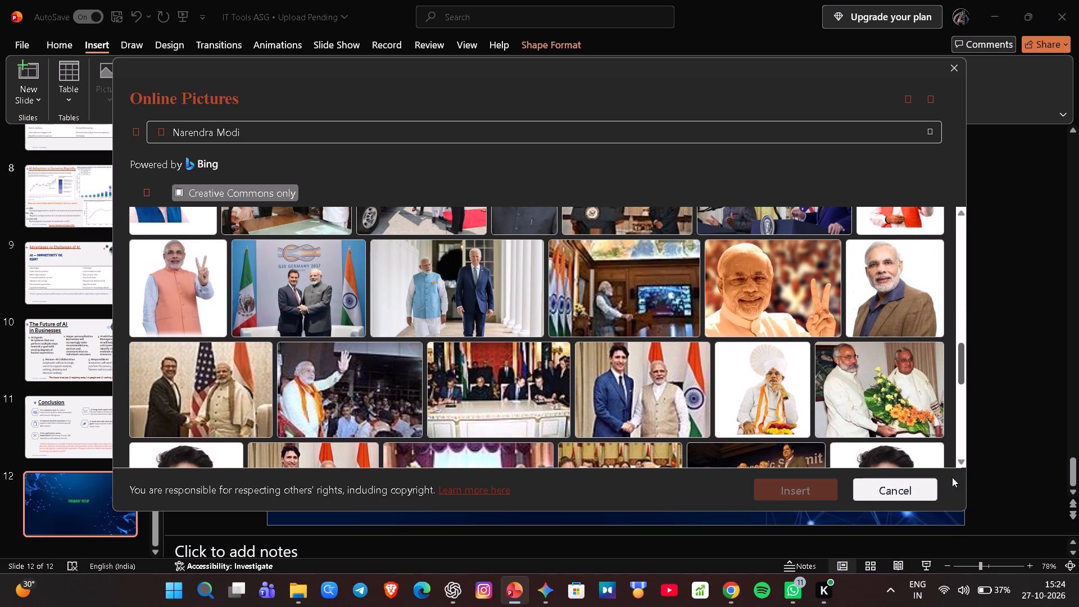
drag(952, 477, 940, 436)
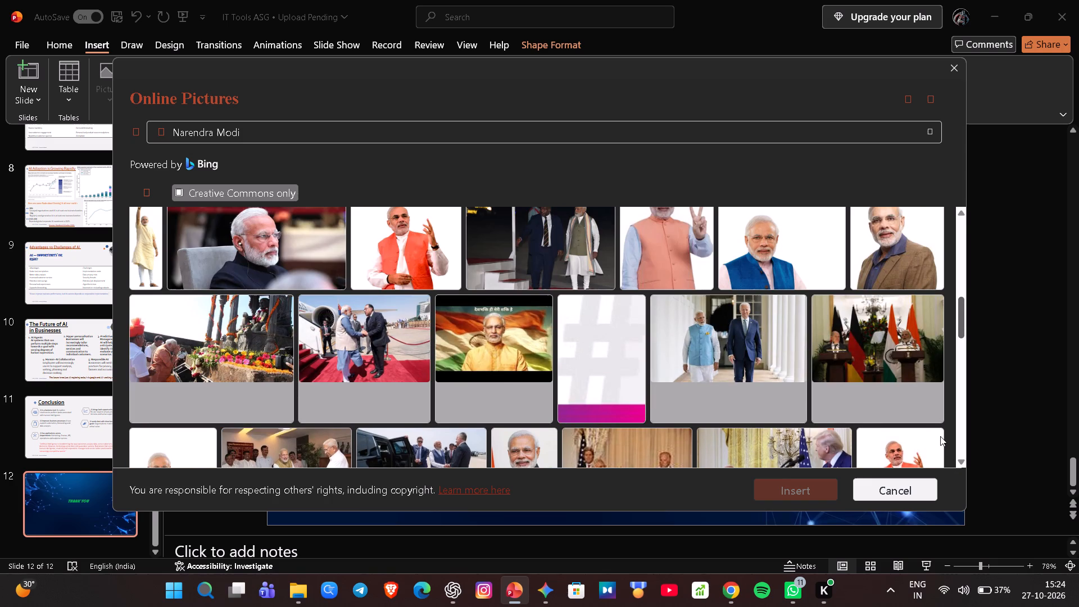
drag(940, 436, 938, 427)
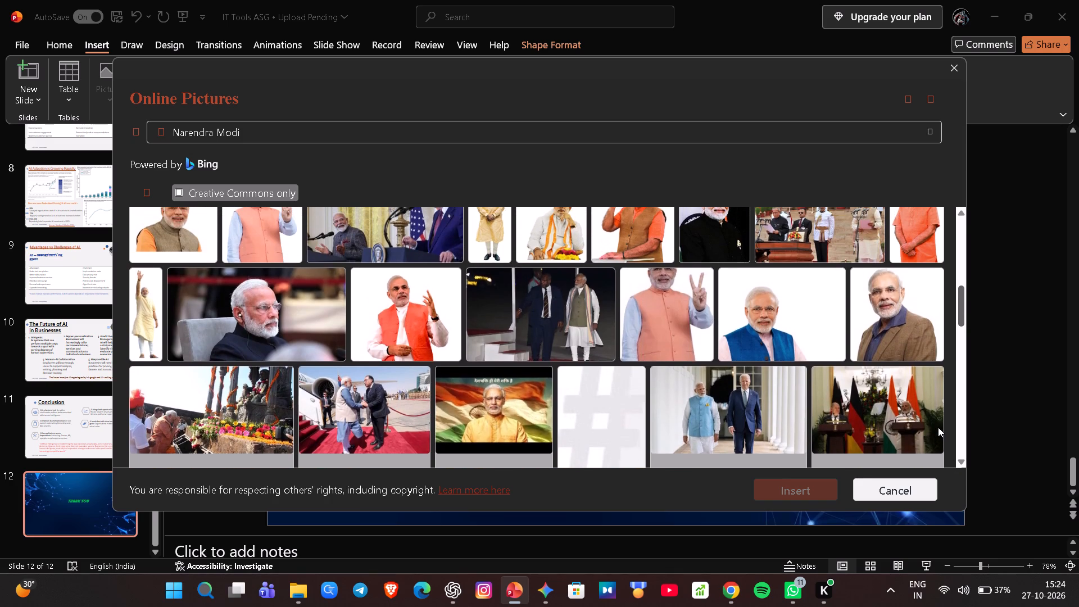
drag(938, 427, 938, 422)
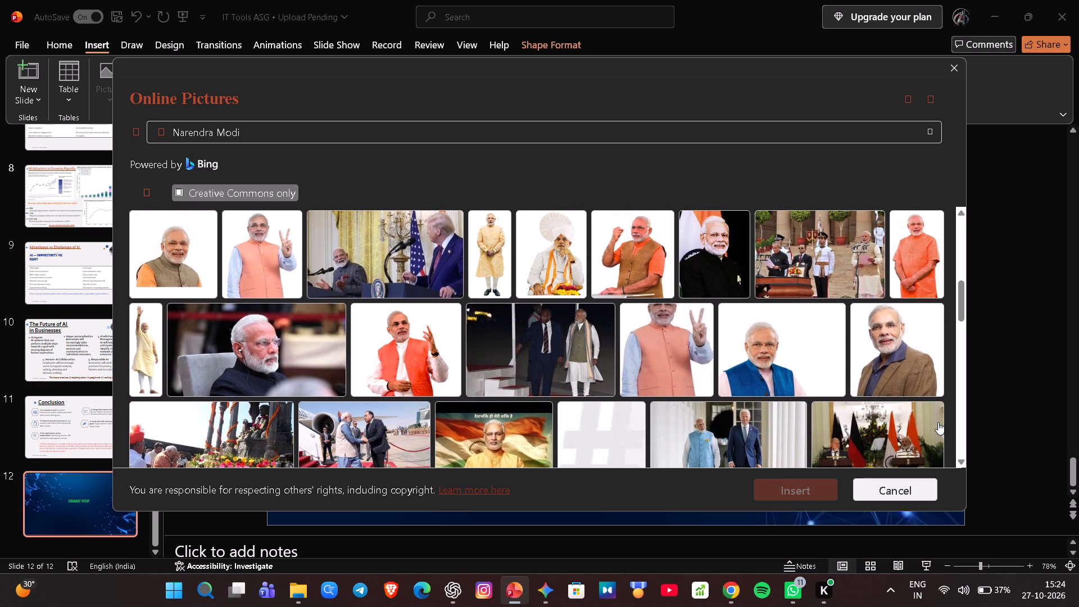
click(411, 351)
double_click(411, 351)
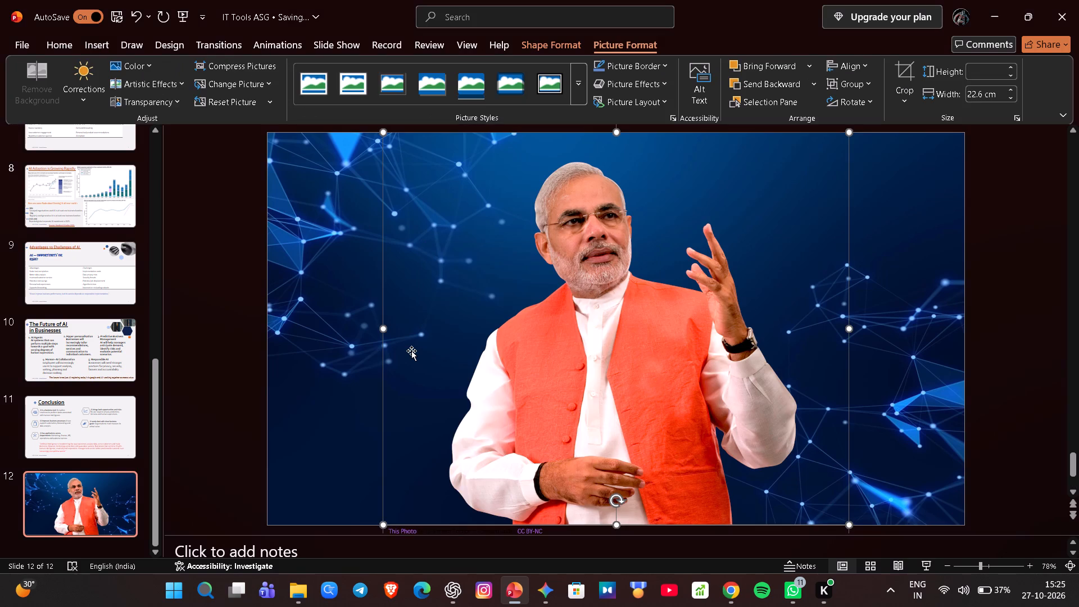
Move the inserted picture and its attribution caption to the left half of slide 12, raised so the caption lies over the slide.
drag(591, 338, 398, 331)
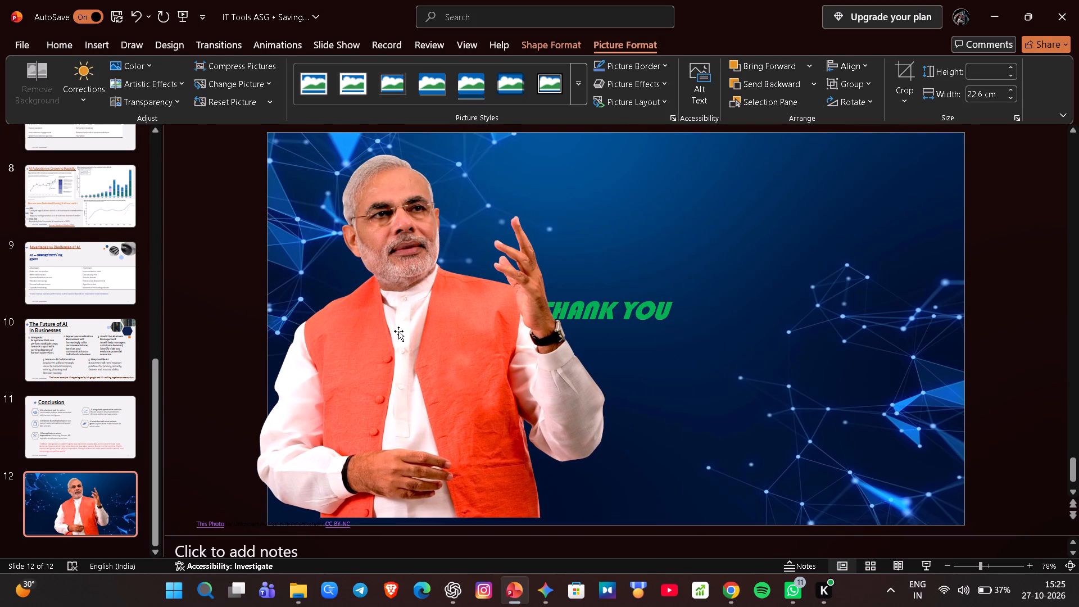
drag(417, 283, 418, 245)
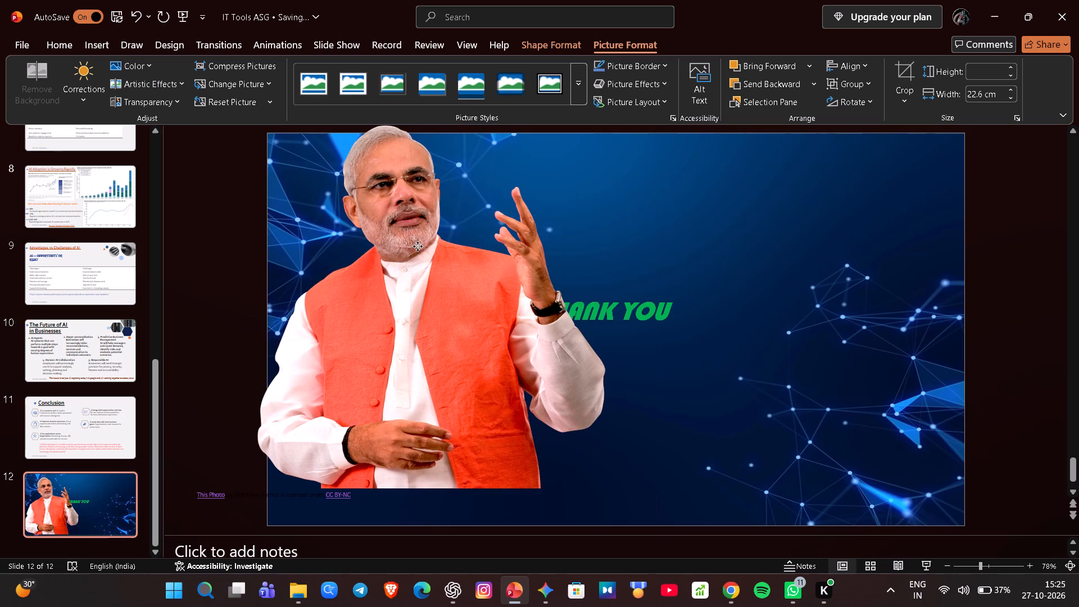
drag(418, 245, 435, 204)
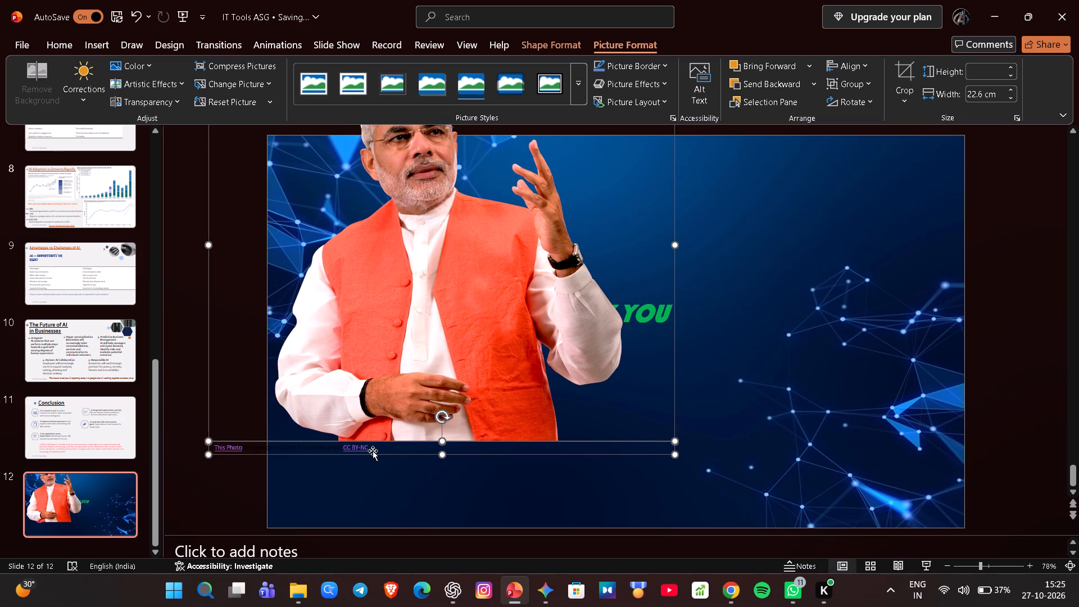
Delete all the photo attribution and licence text from the caption beneath the picture.
click(368, 446)
click(368, 446)
drag(368, 446, 358, 449)
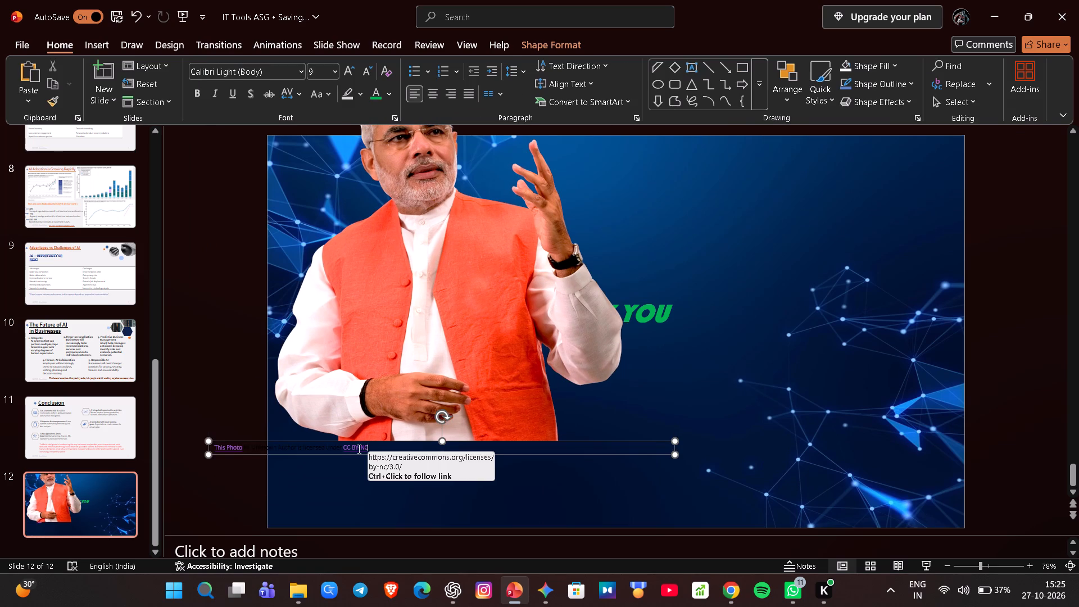
drag(358, 449, 336, 445)
key(BackSpace)
key(BackSpace)
key(BackSpace)
key(BackSpace)
key(BackSpace)
key(BackSpace)
key(BackSpace)
key(BackSpace)
key(BackSpace)
key(BackSpace)
key(BackSpace)
key(BackSpace)
key(BackSpace)
key(BackSpace)
key(BackSpace)
key(BackSpace)
key(BackSpace)
key(BackSpace)
key(BackSpace)
key(BackSpace)
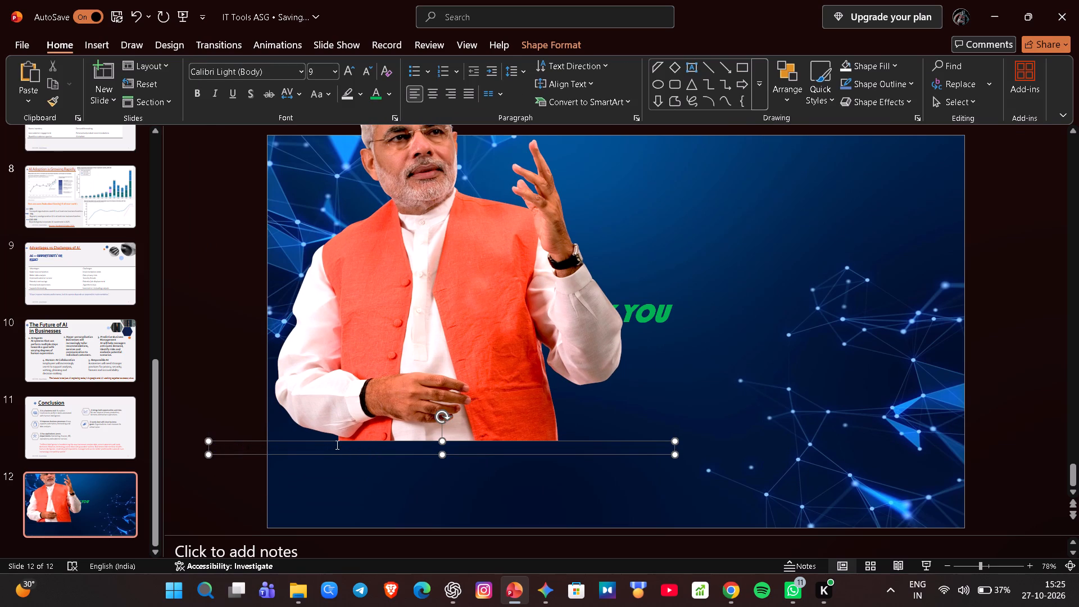
Move the picture down and further left so it clears the "THANK YOU" text.
drag(442, 312, 430, 353)
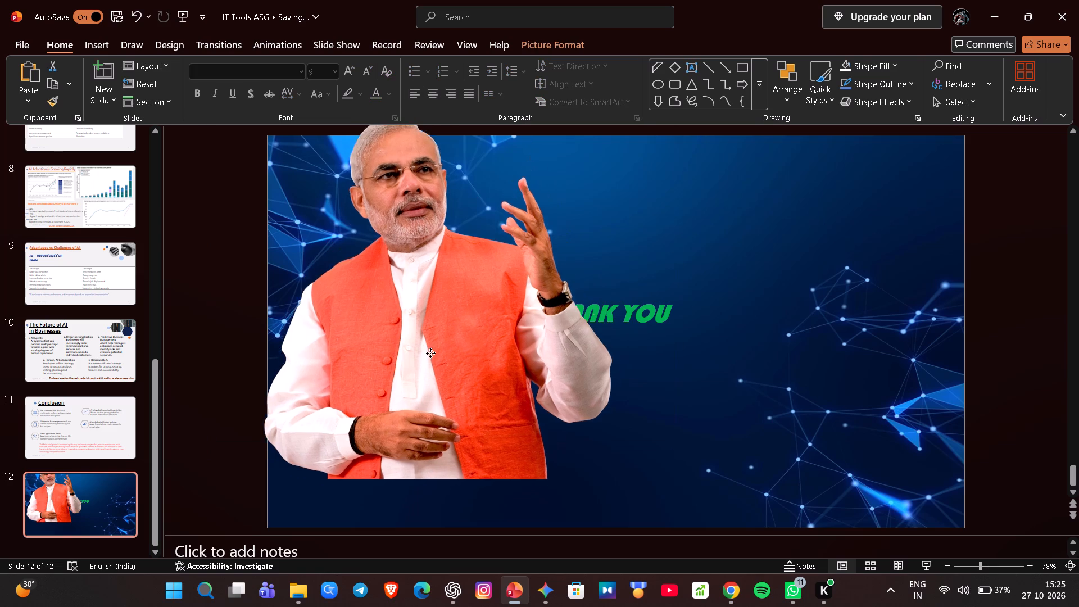
drag(430, 353, 427, 393)
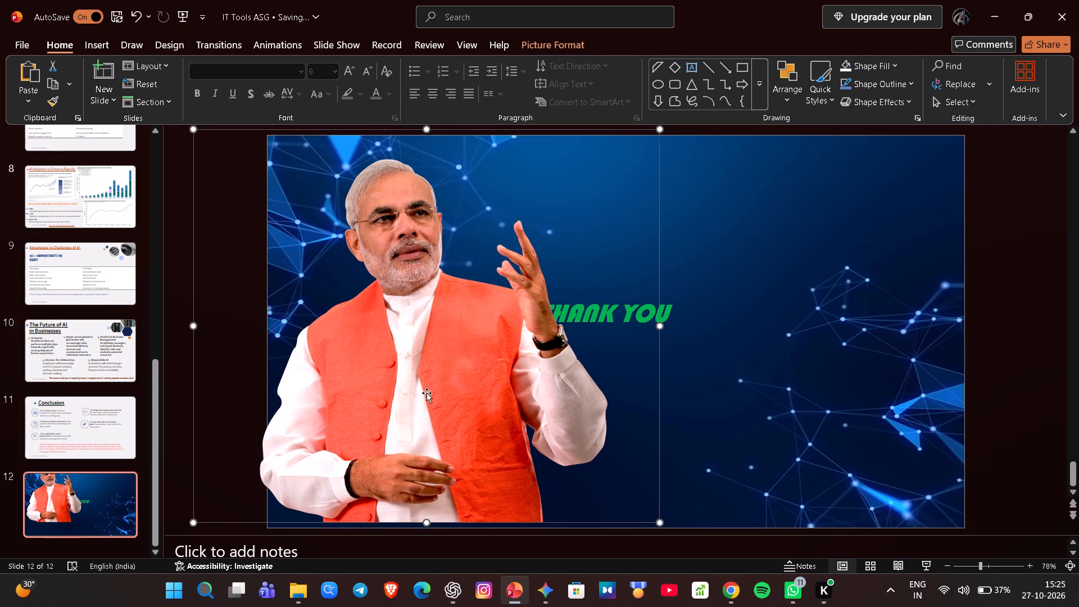
drag(593, 314, 495, 287)
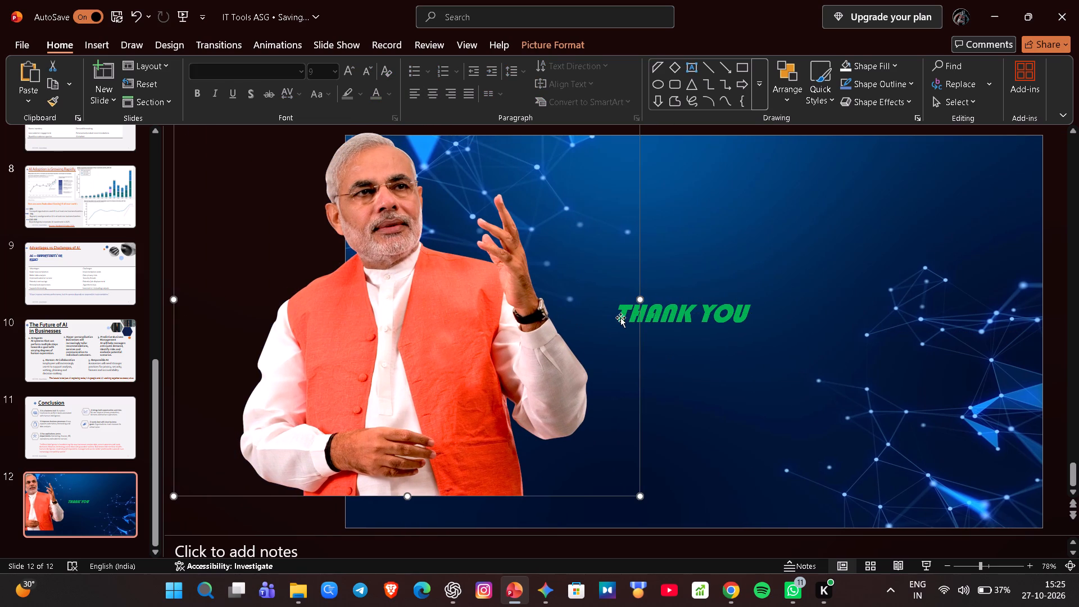
Move the "THANK YOU" text box slightly up and to the right on slide 12.
drag(670, 318, 680, 298)
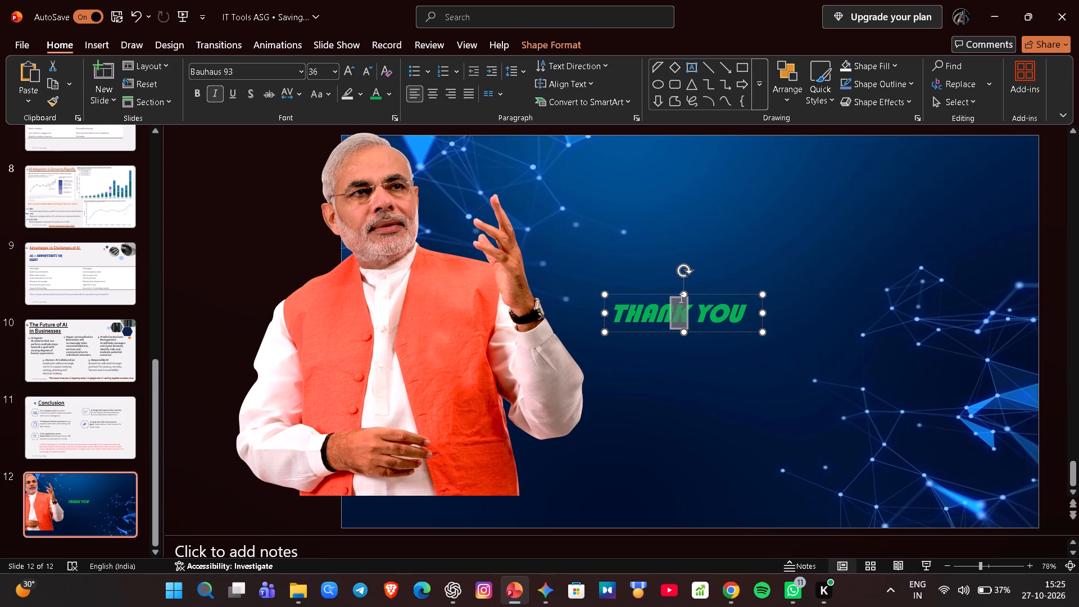
drag(680, 298, 673, 298)
drag(650, 293, 668, 283)
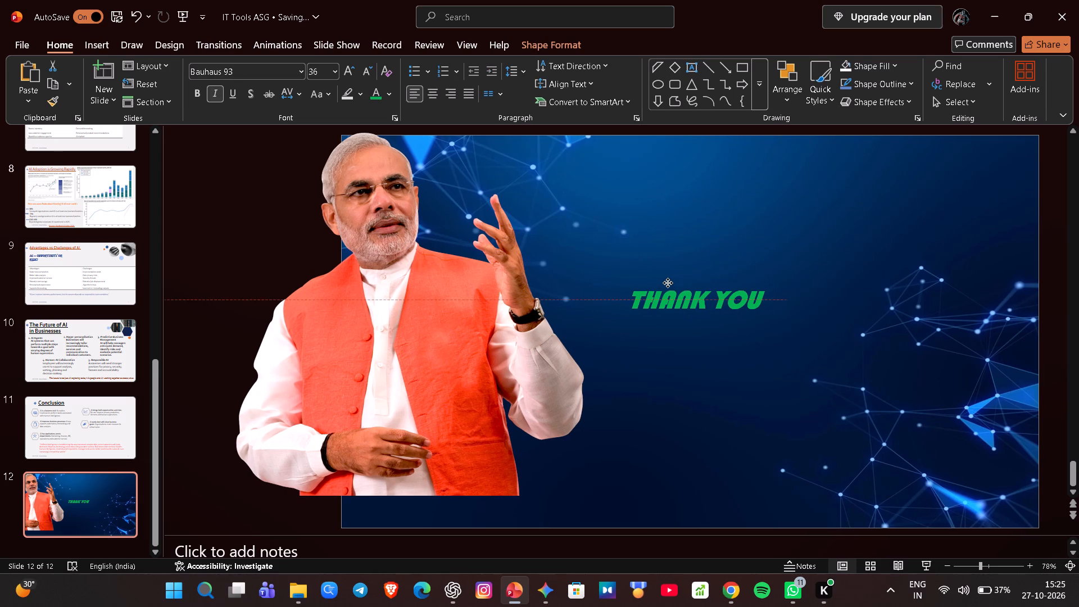
drag(668, 283, 668, 282)
Reposition the picture on the left of slide 12 so its bottom edge meets the slide's bottom edge.
drag(460, 306, 515, 354)
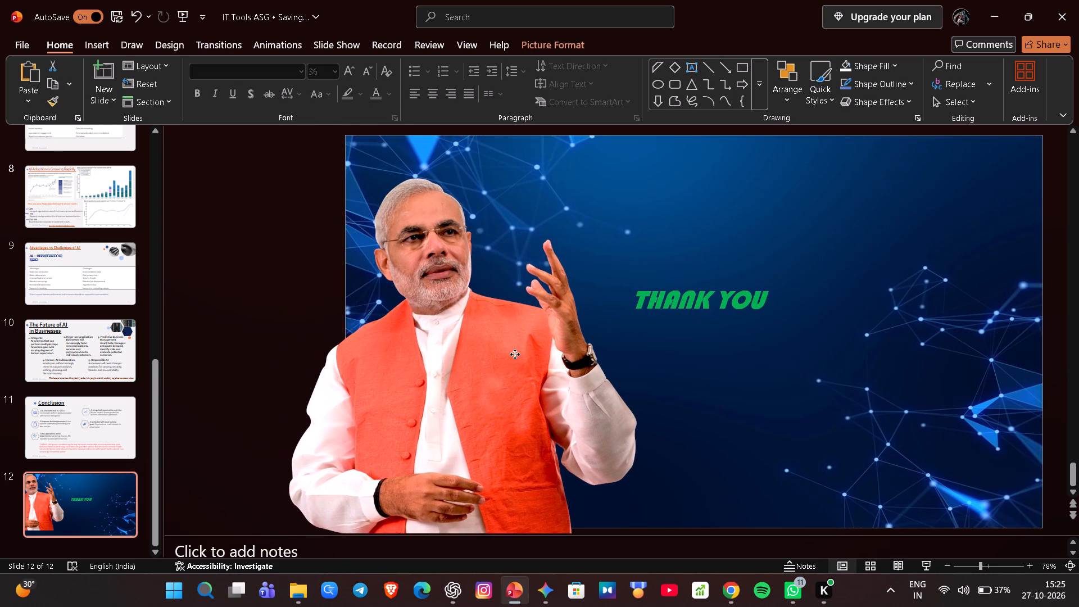
drag(515, 354, 525, 330)
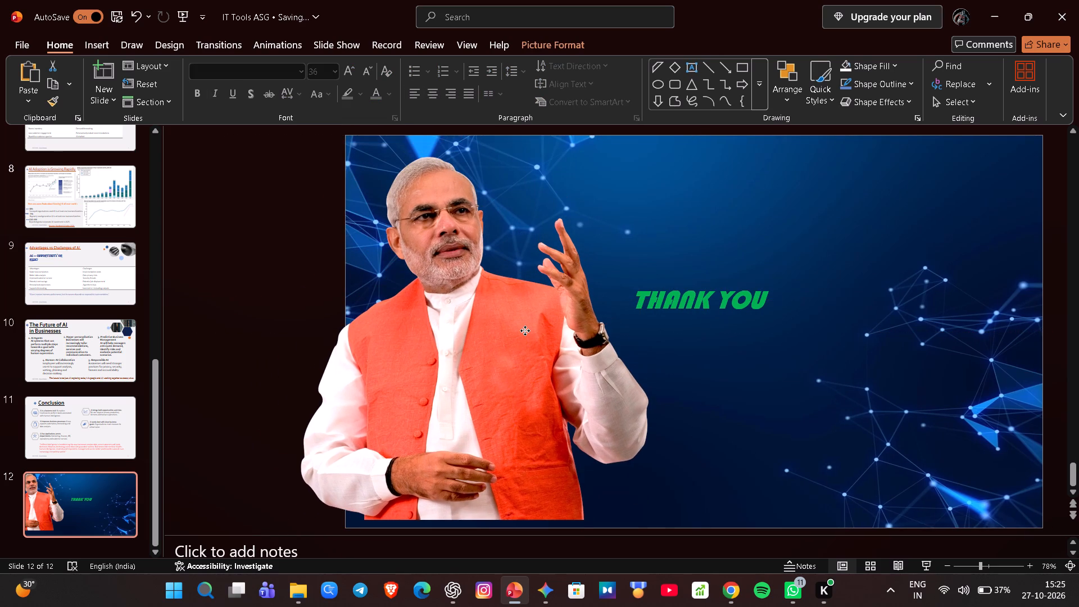
drag(525, 330, 522, 337)
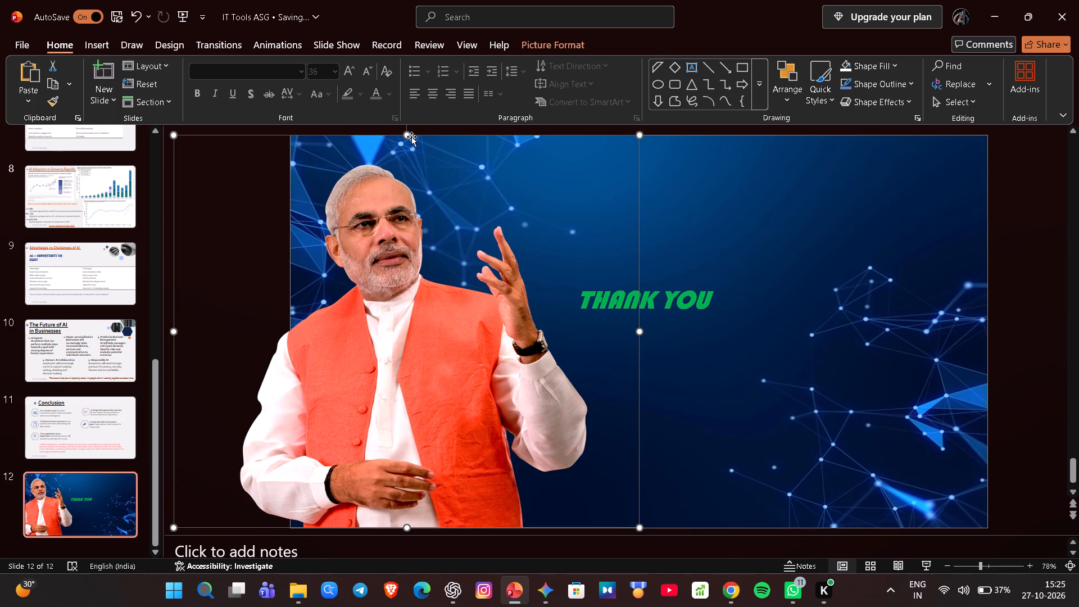
Shrink the picture in height and width and place the figure in the lower-left corner of slide 12, clear of the text.
drag(407, 136, 428, 210)
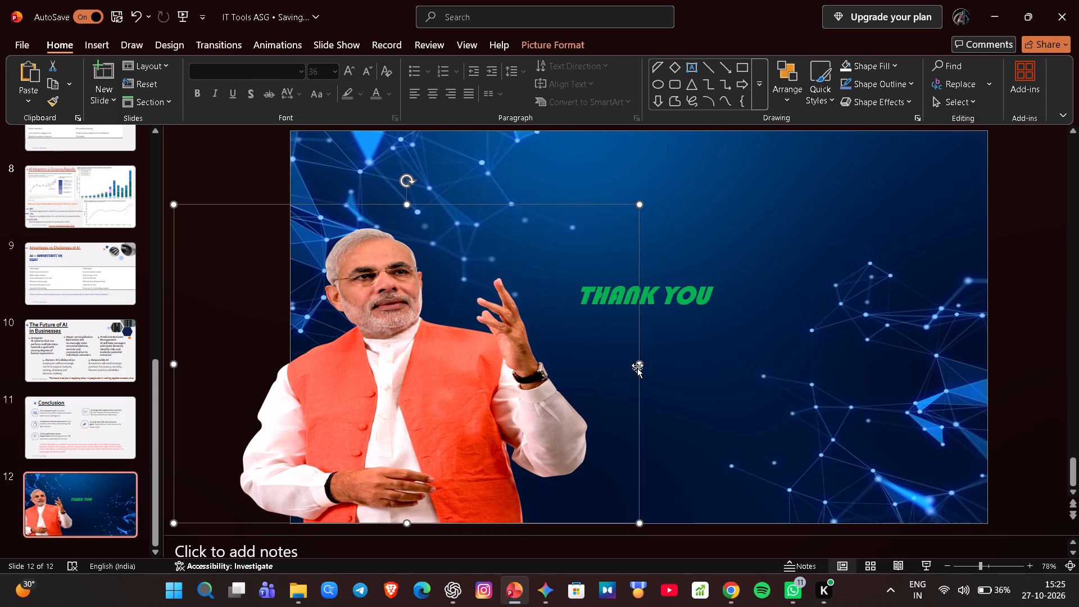
drag(638, 365, 586, 365)
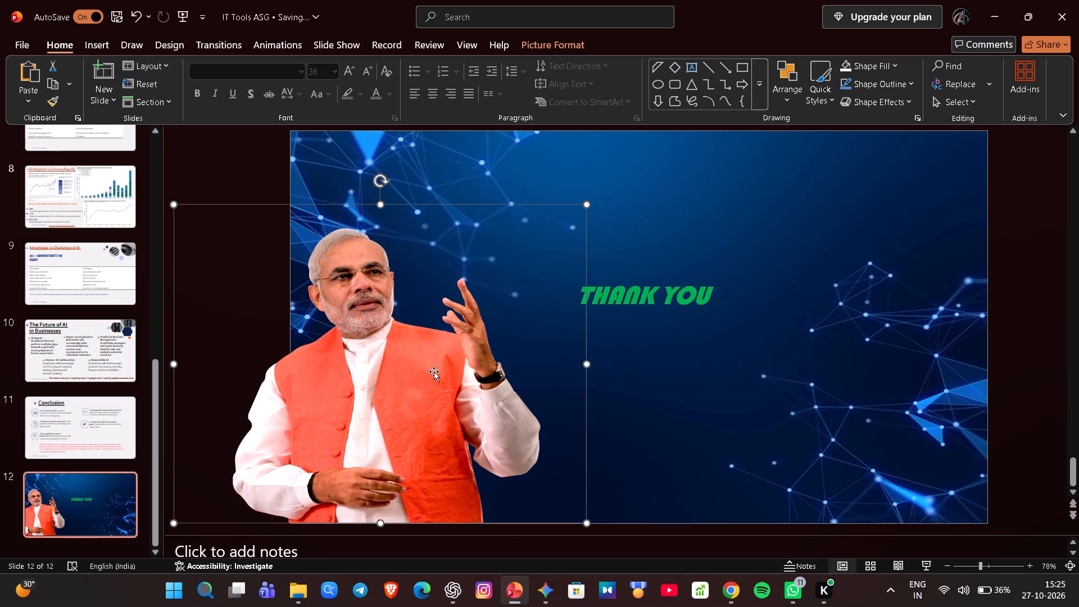
drag(393, 374, 458, 374)
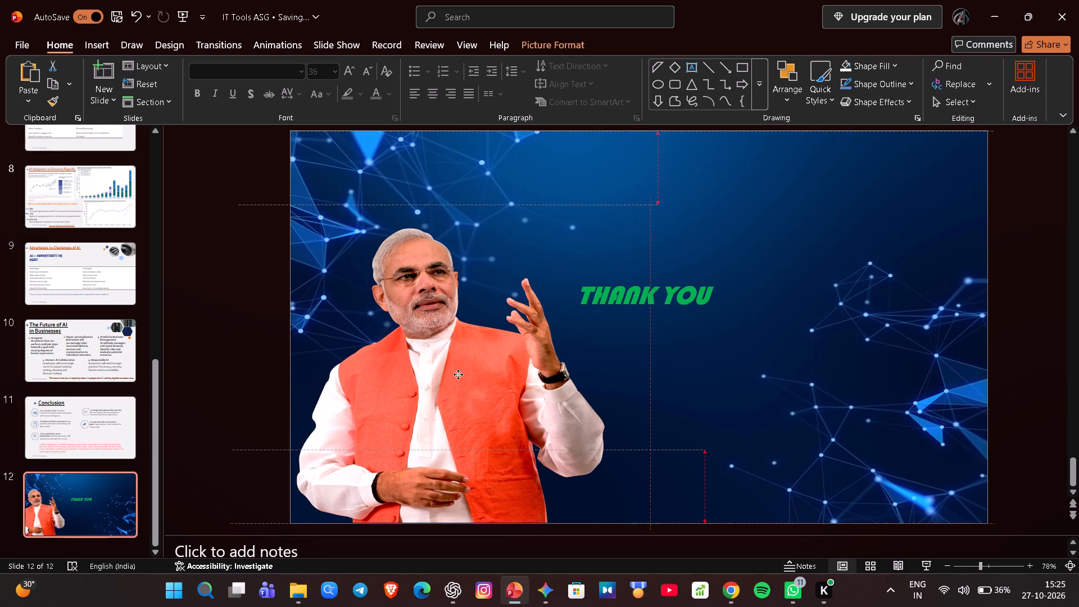
drag(458, 374, 453, 370)
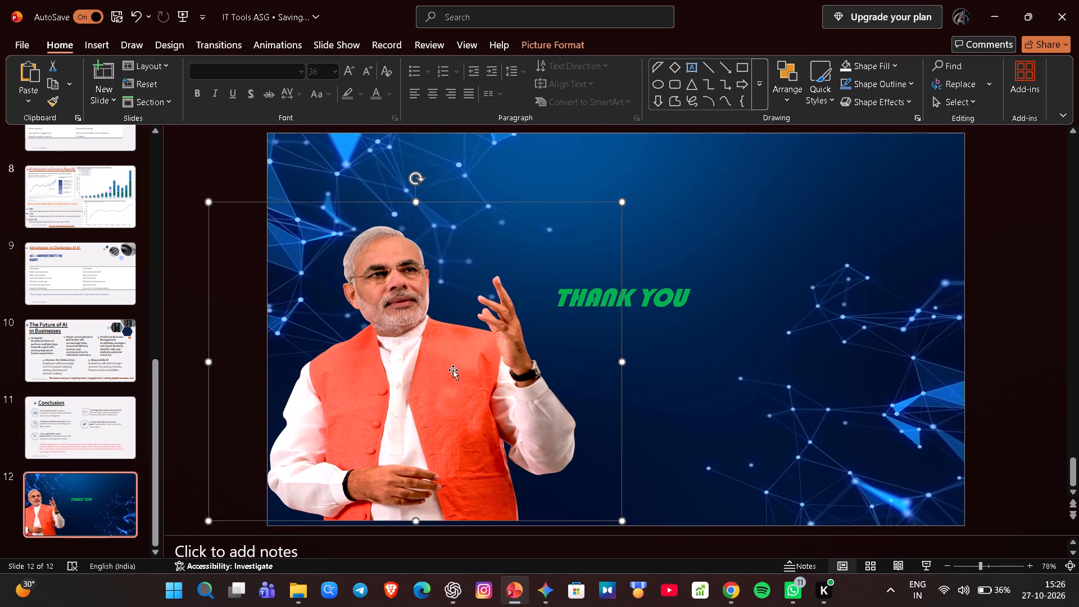
drag(623, 363, 601, 362)
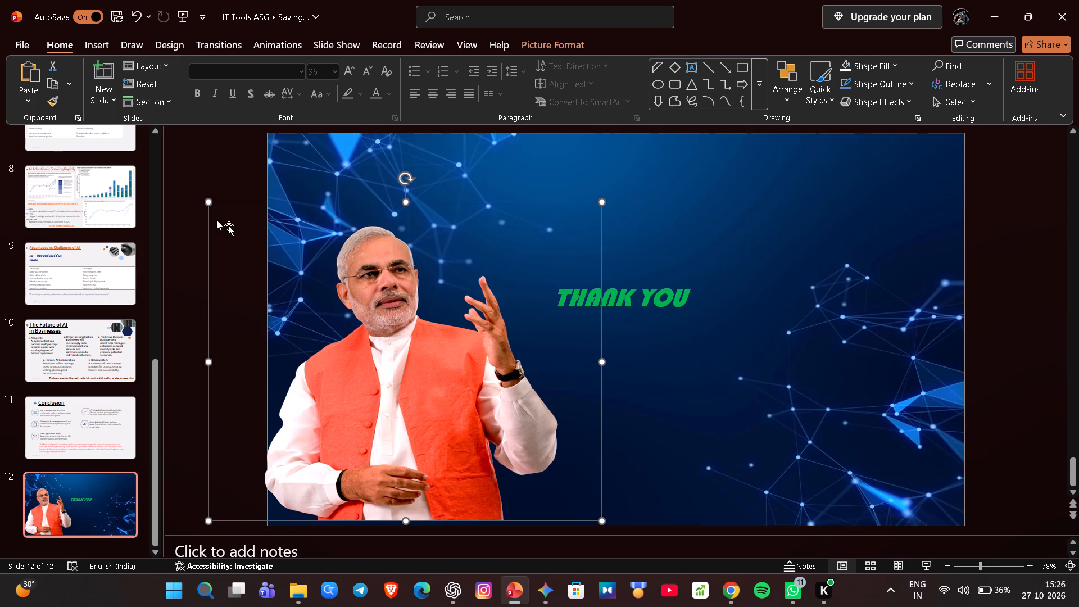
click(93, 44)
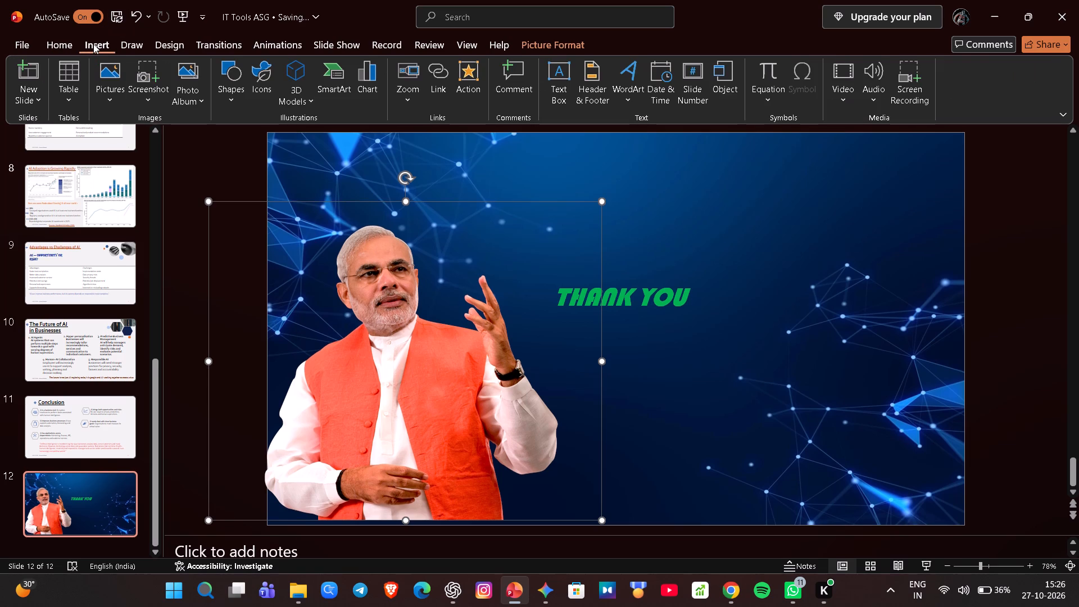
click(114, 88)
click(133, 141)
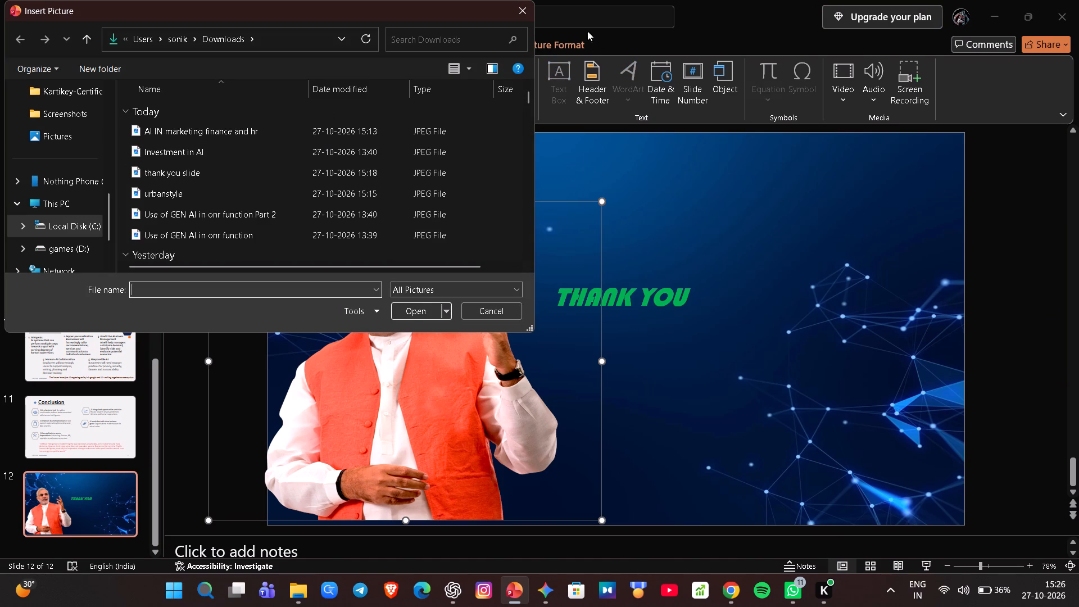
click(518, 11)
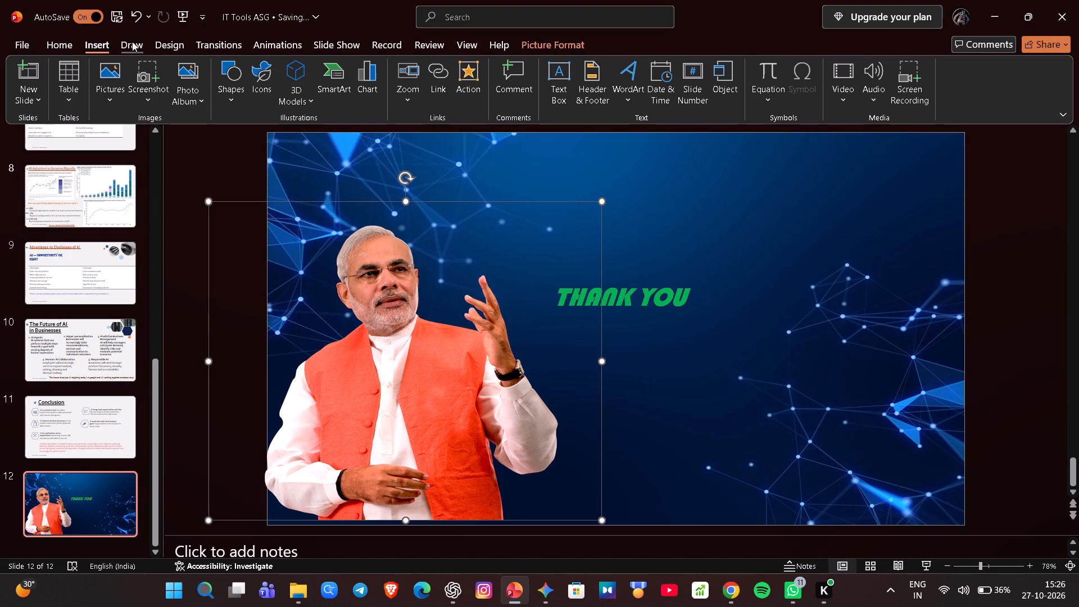
Search online pictures for "Dante" to find another image for slide 12.
click(105, 104)
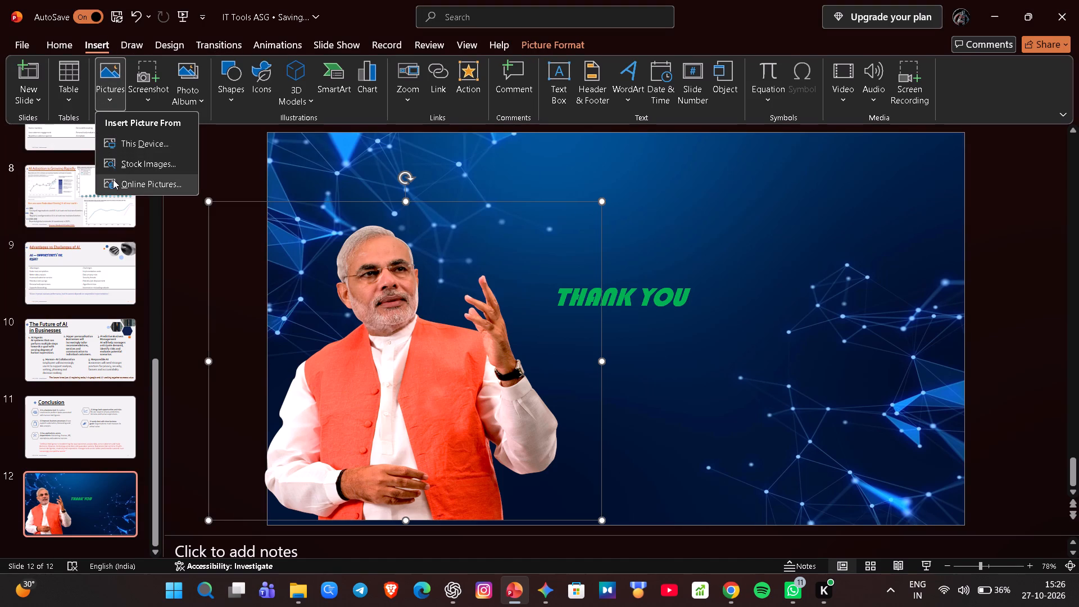
click(114, 179)
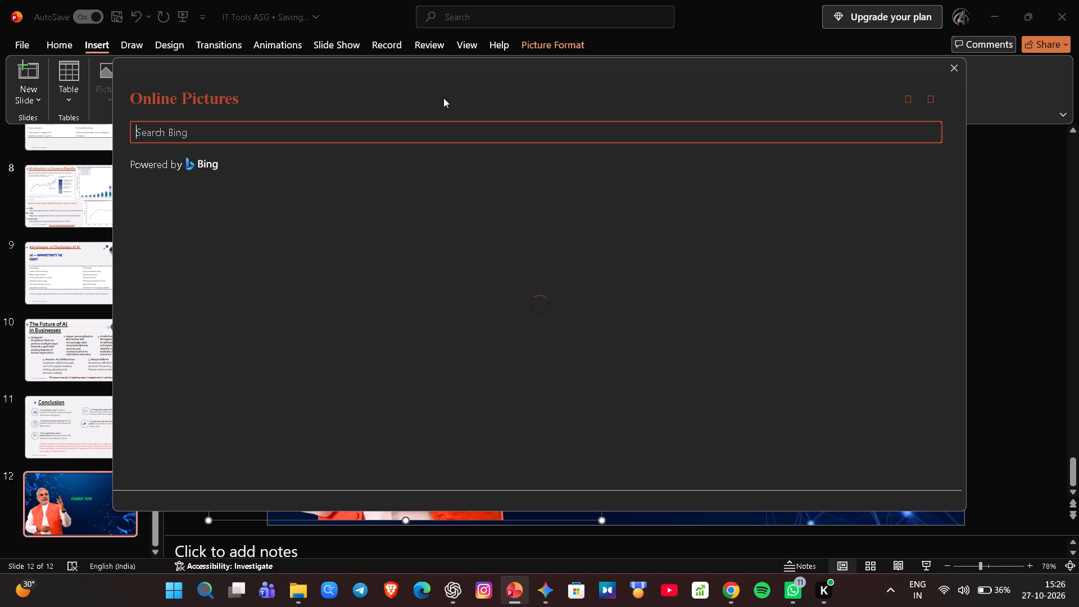
text(ante)
key(Return)
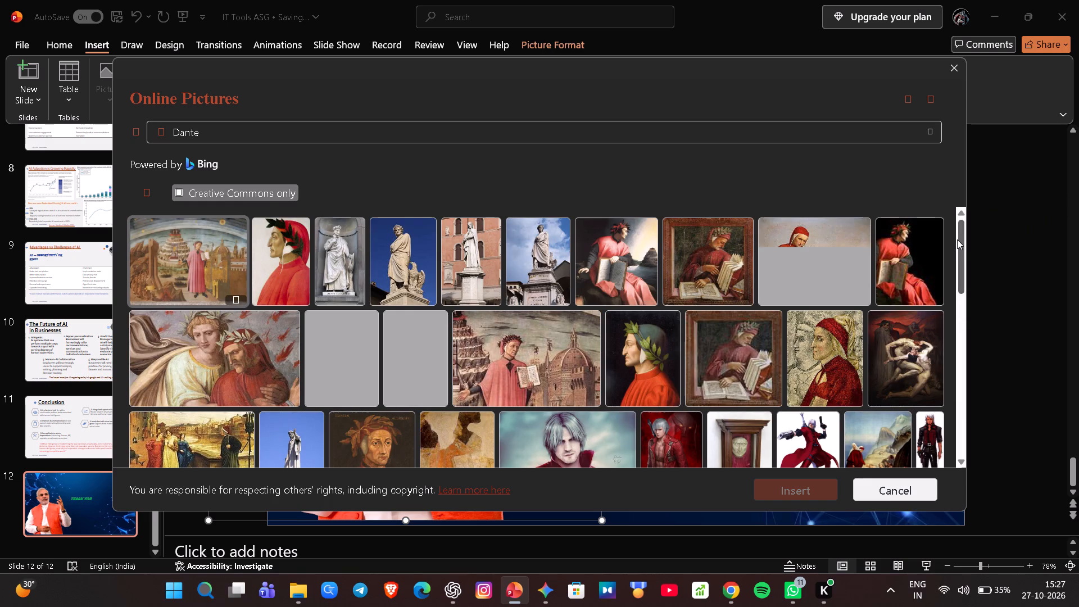
Look through the "Dante" picture results for an image suitable for the THANK YOU slide.
drag(960, 241, 959, 291)
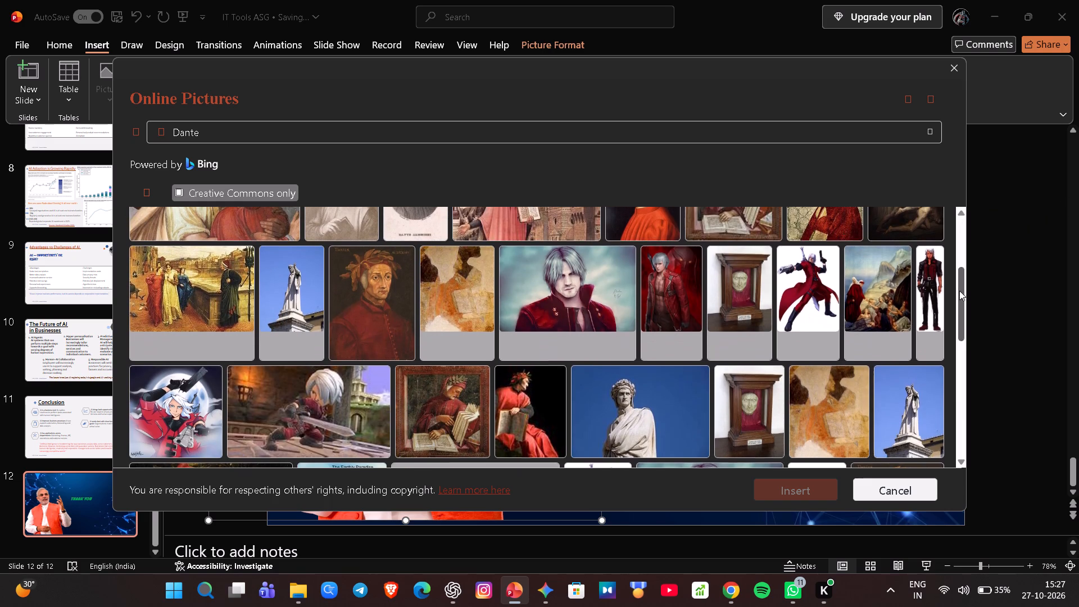
drag(959, 291, 959, 352)
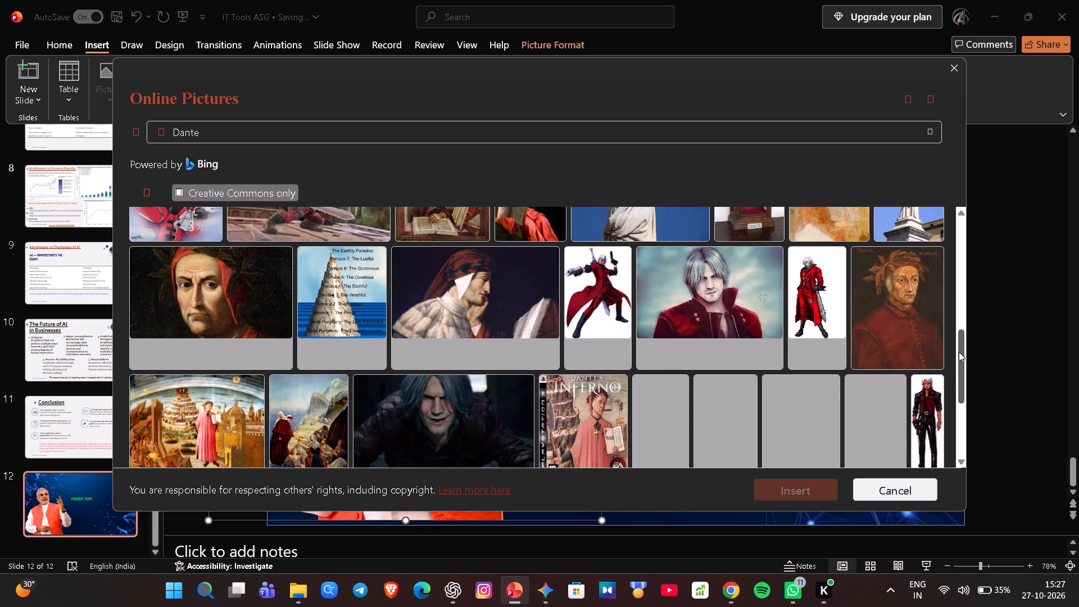
drag(959, 352, 955, 404)
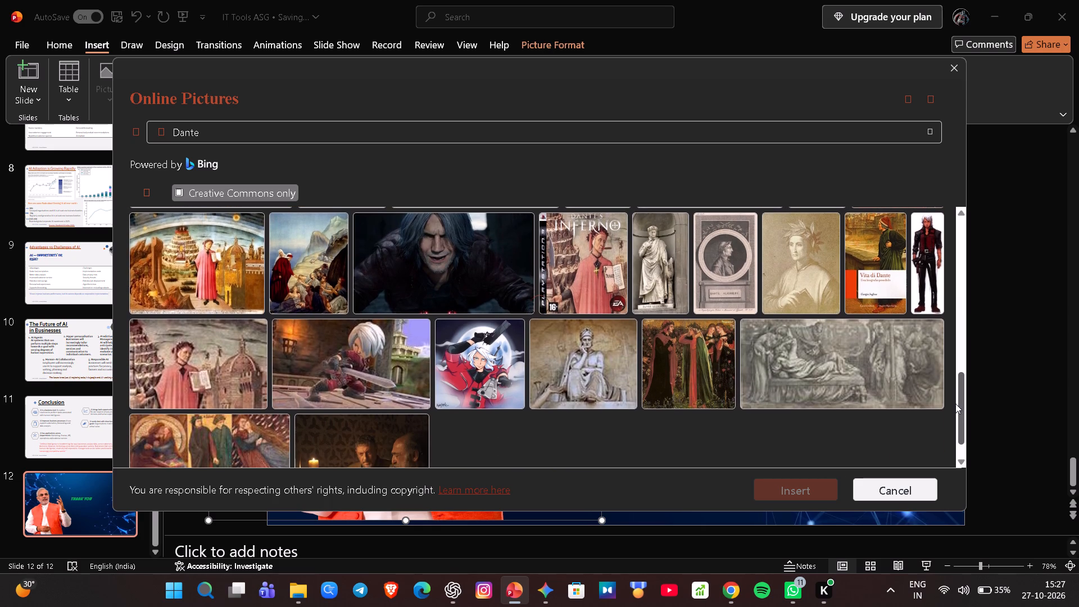
drag(955, 404, 942, 456)
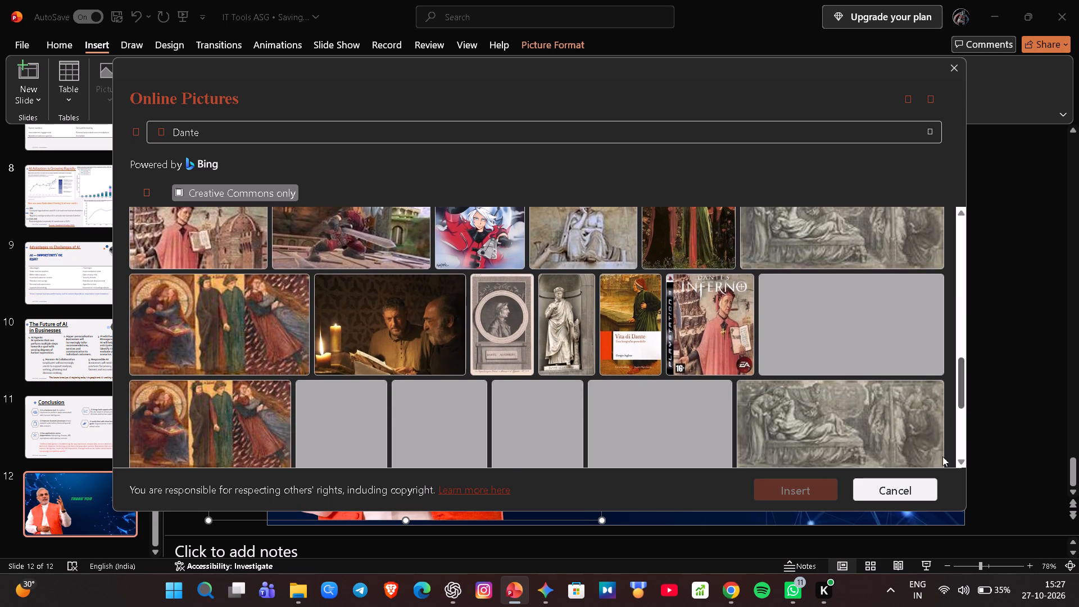
drag(942, 456, 939, 480)
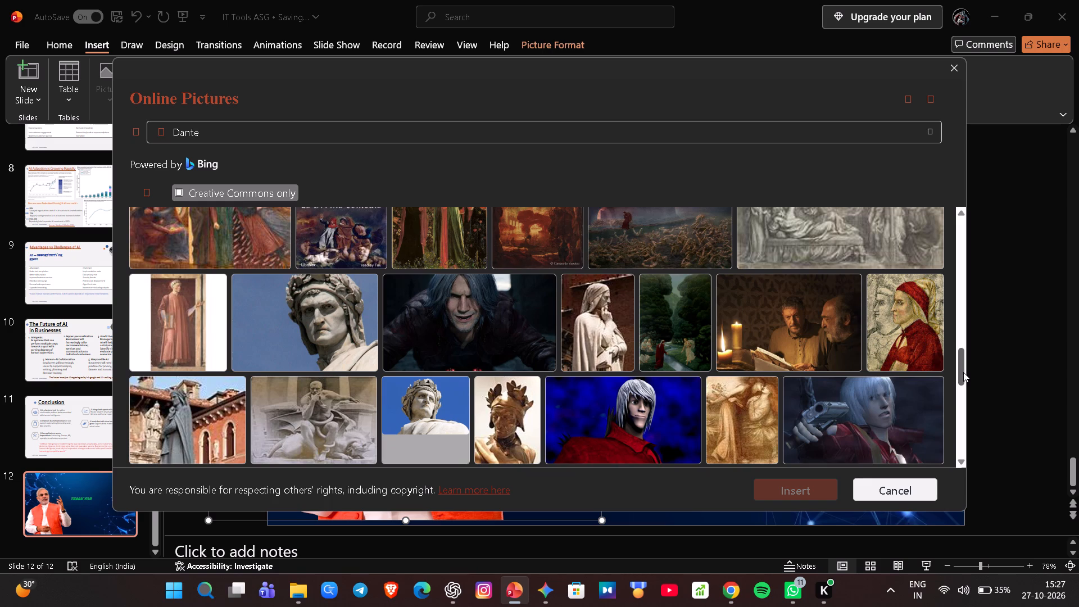
drag(962, 372, 967, 427)
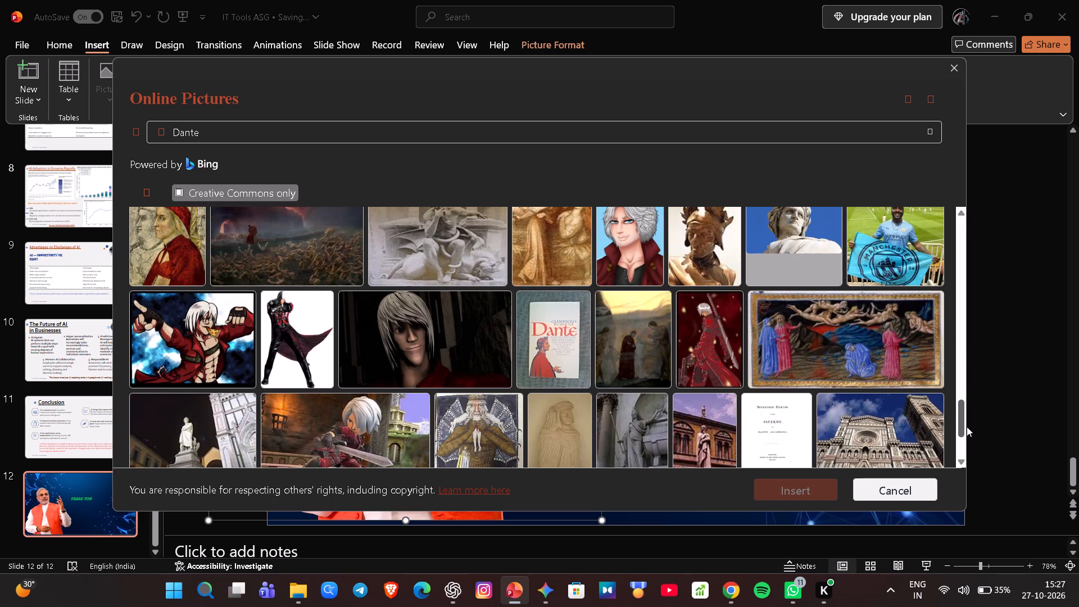
drag(967, 427, 971, 469)
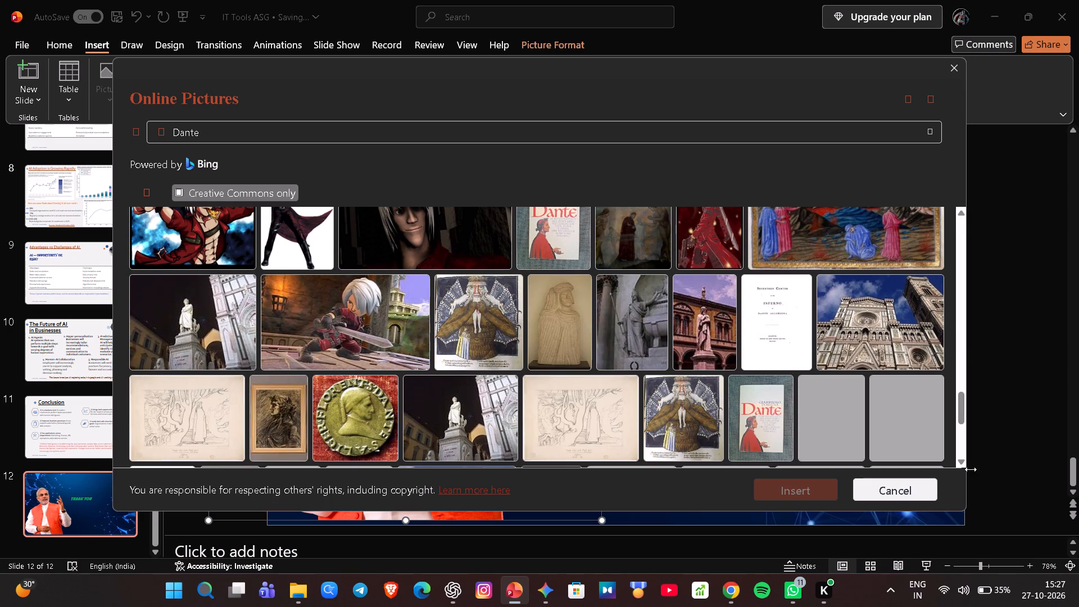
drag(956, 412, 960, 446)
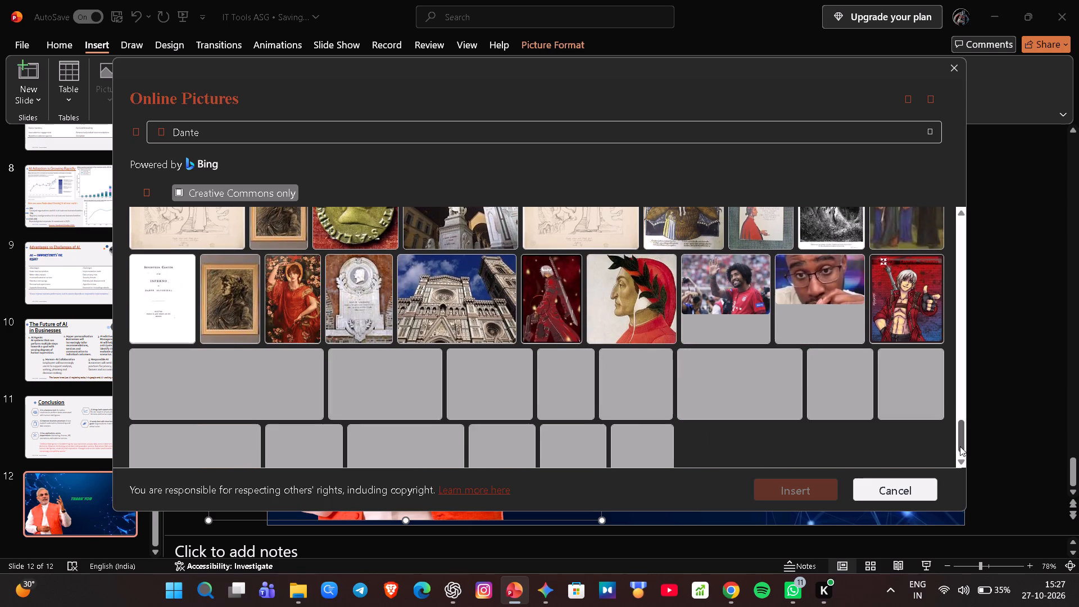
drag(960, 446, 959, 451)
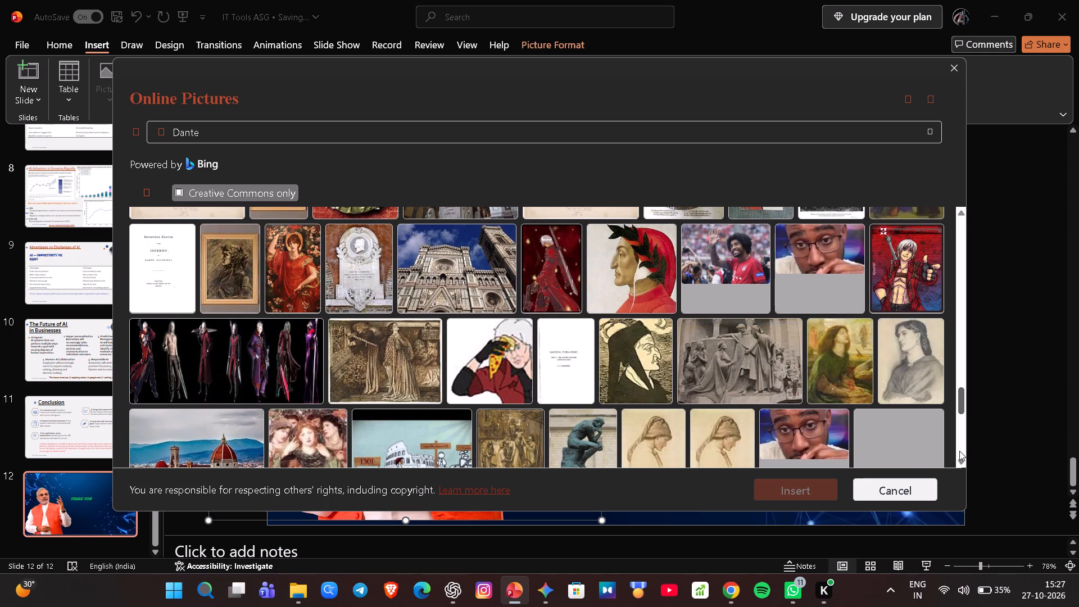
drag(959, 451, 962, 488)
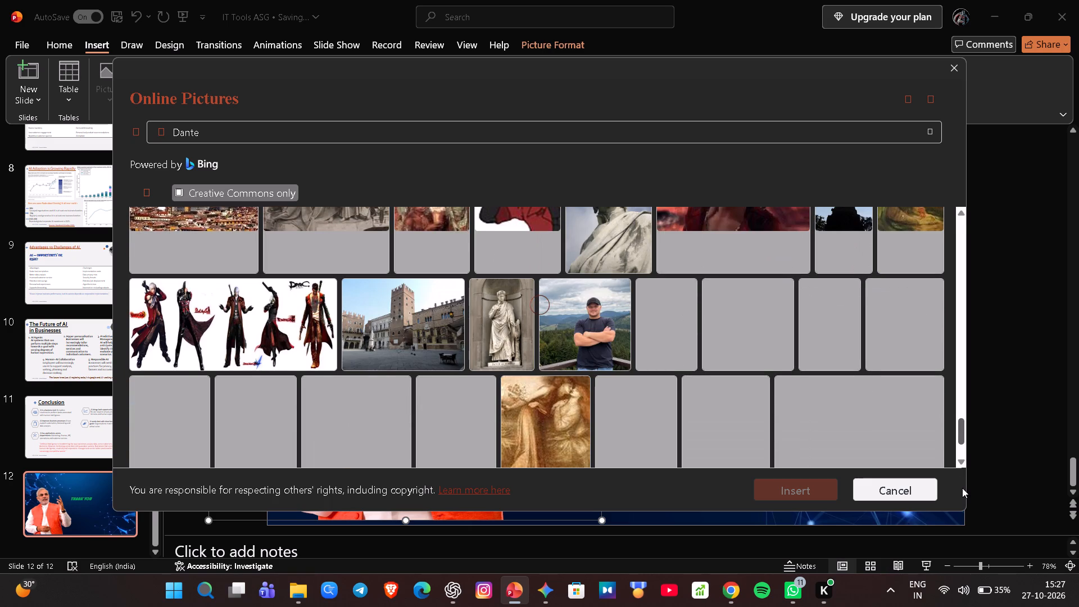
drag(962, 488, 965, 474)
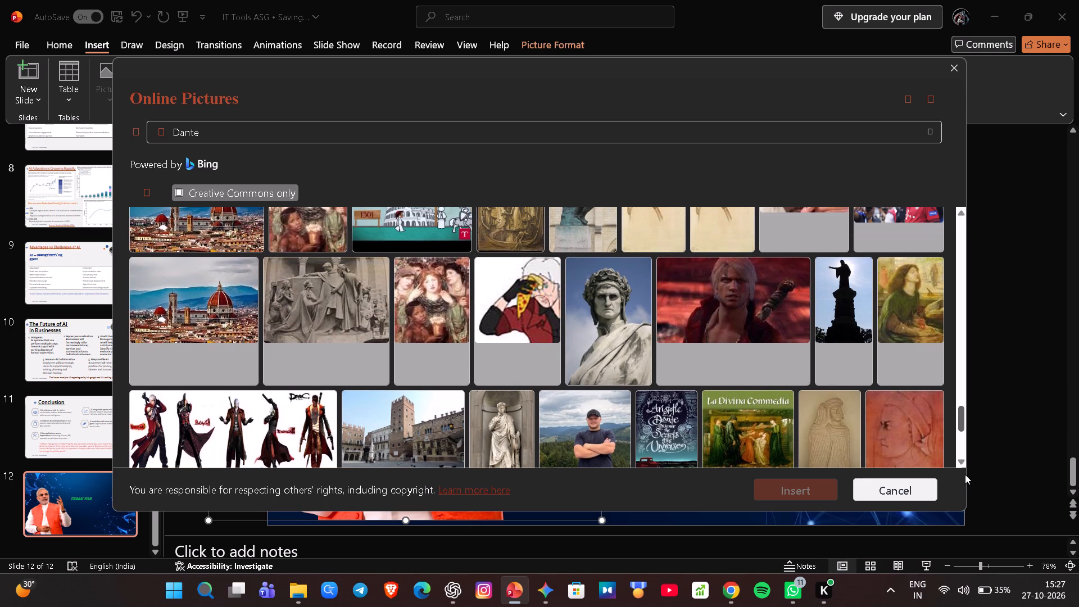
drag(965, 474, 965, 460)
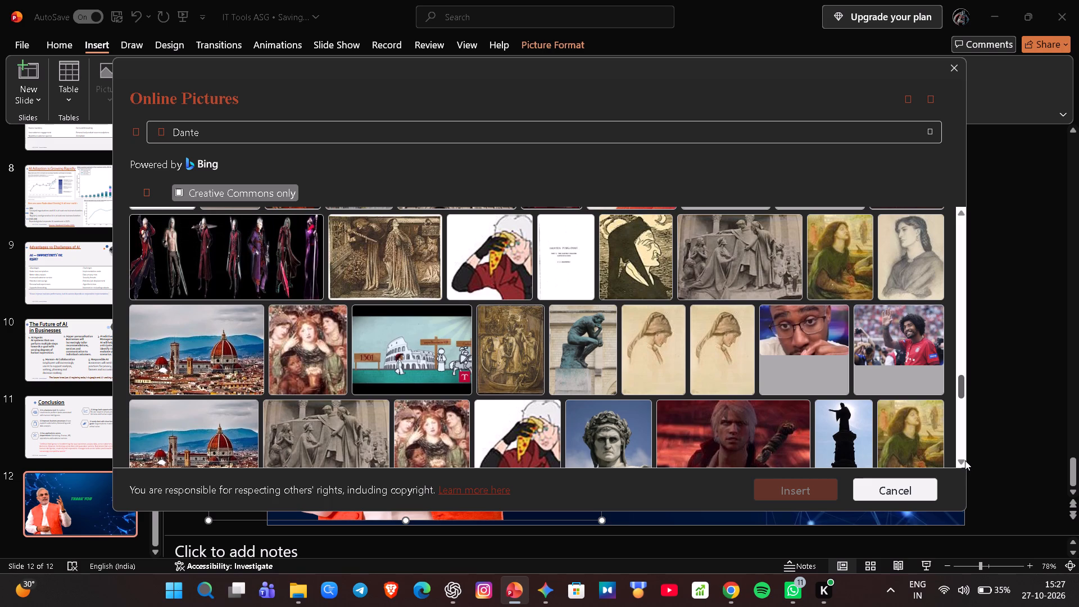
drag(965, 460, 963, 444)
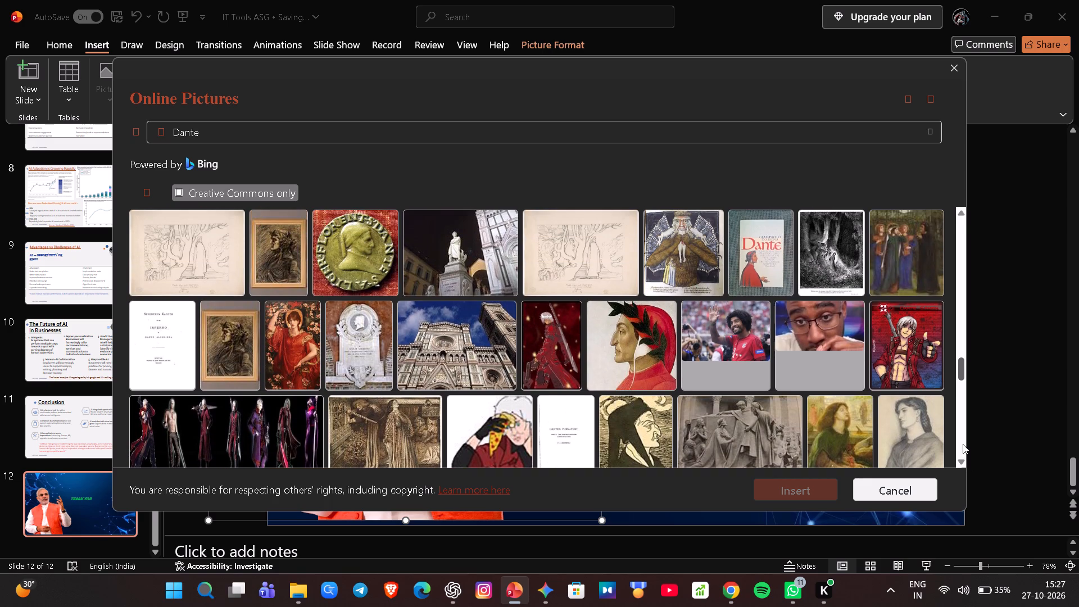
drag(963, 444, 972, 559)
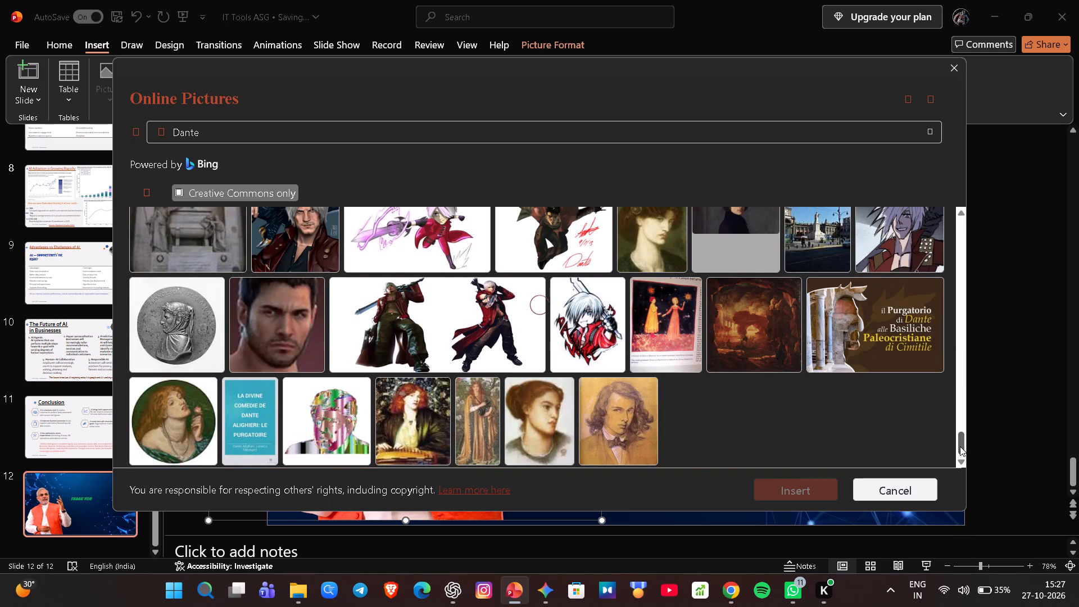
right_click(959, 446)
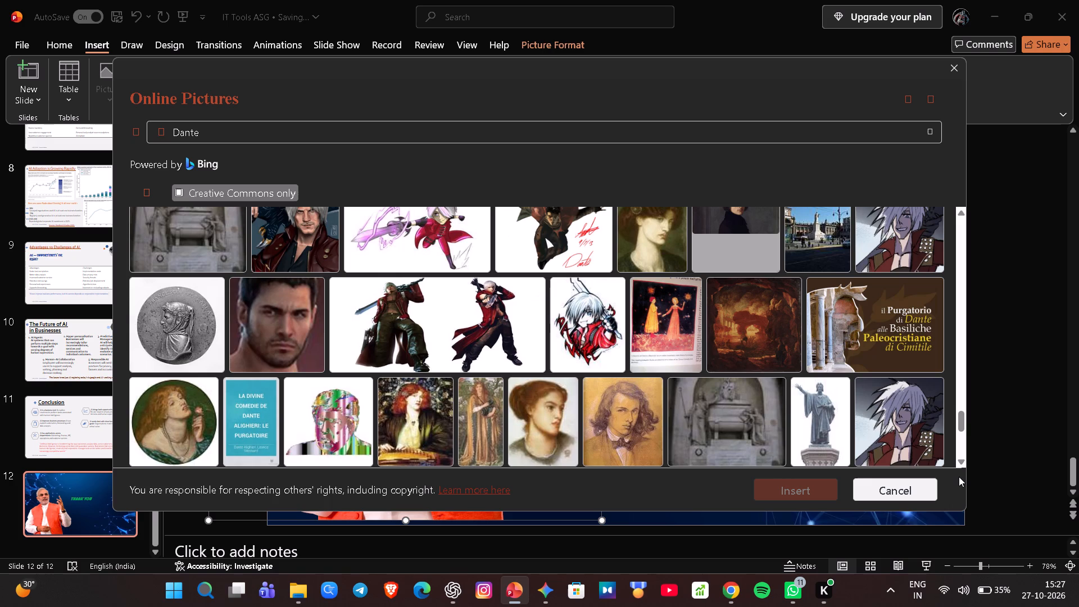
drag(962, 421, 962, 422)
drag(962, 422, 966, 459)
drag(961, 440, 918, 28)
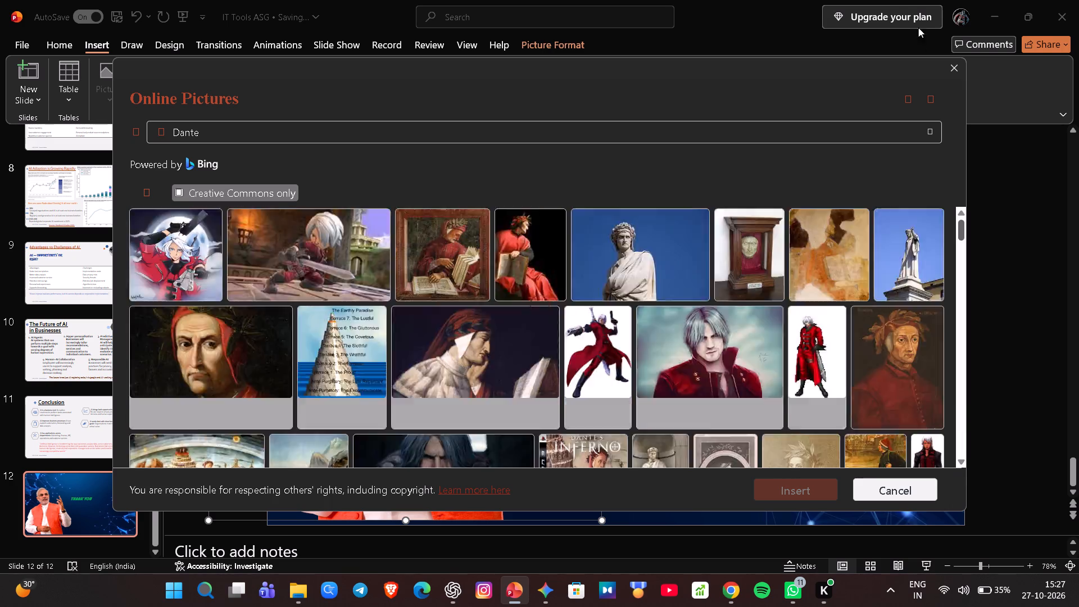
drag(918, 28, 907, 0)
Refine the online picture search to "Dante devil may cry".
click(226, 134)
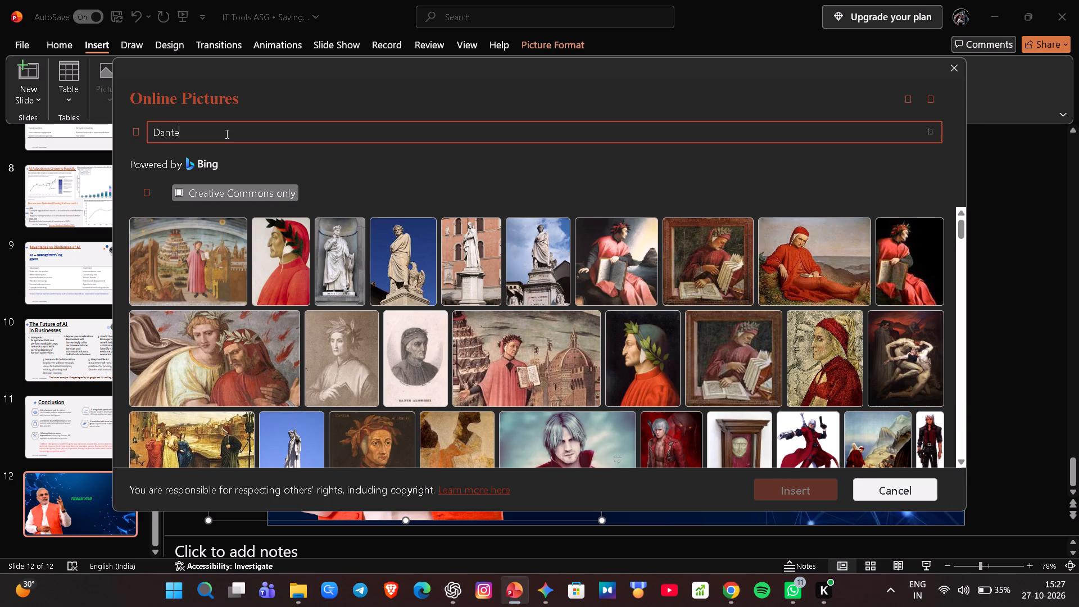
key(space)
text(devil may cry)
key(Return)
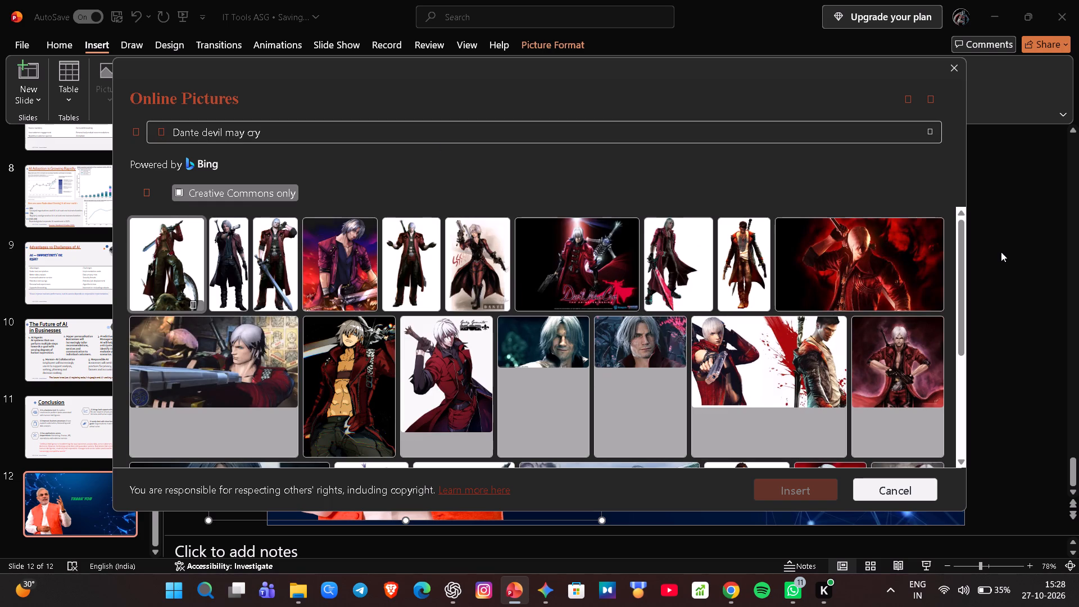
Look through the full set of "Dante devil may cry" picture results for a Dante image suitable for the THANK YOU slide.
drag(955, 251, 955, 267)
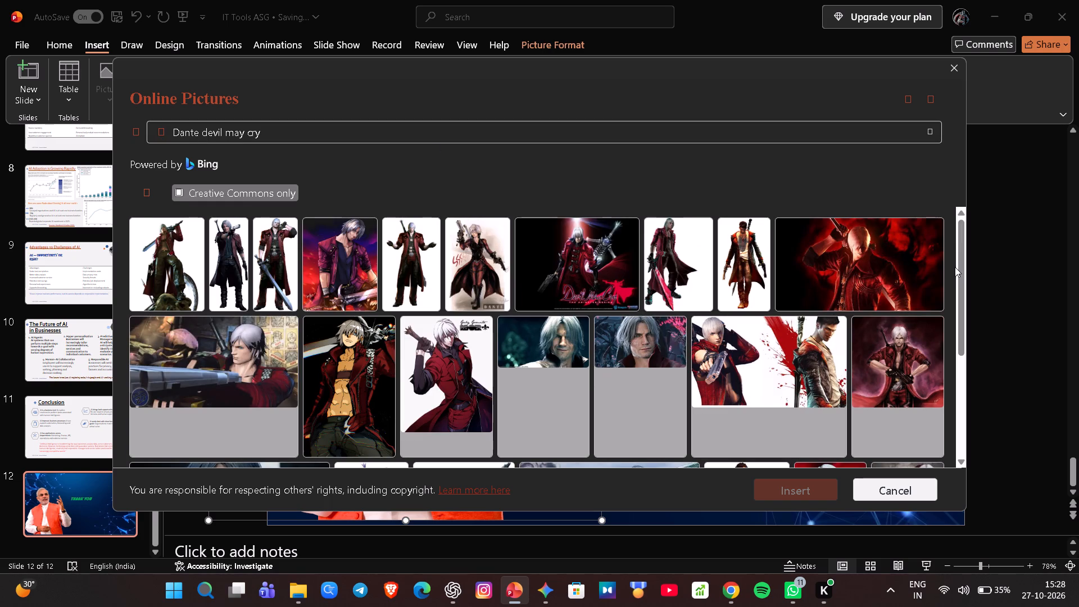
drag(955, 267, 955, 269)
drag(963, 273, 963, 341)
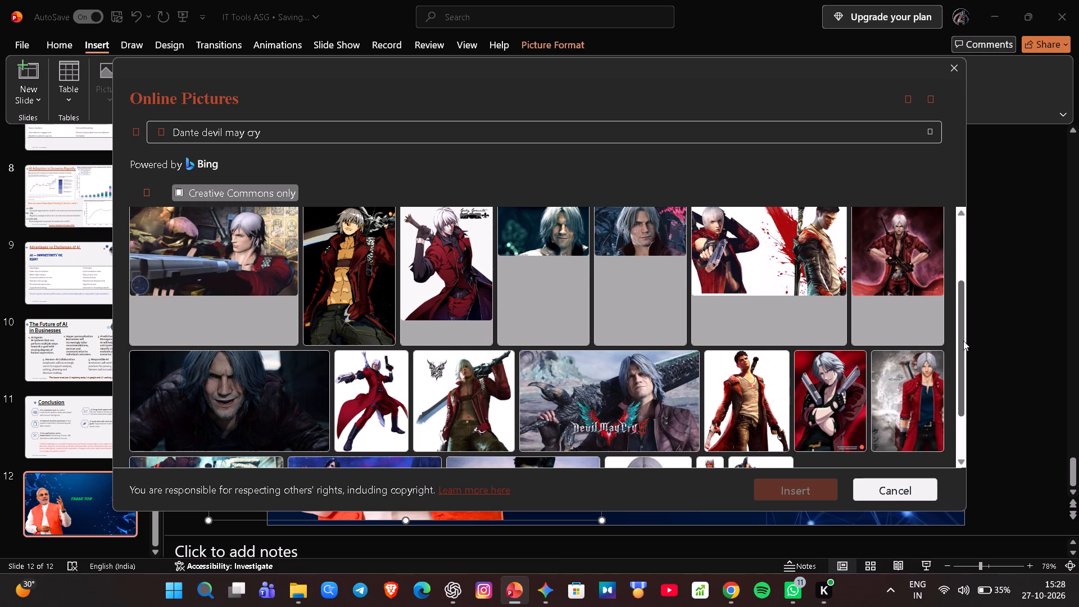
drag(963, 341, 956, 422)
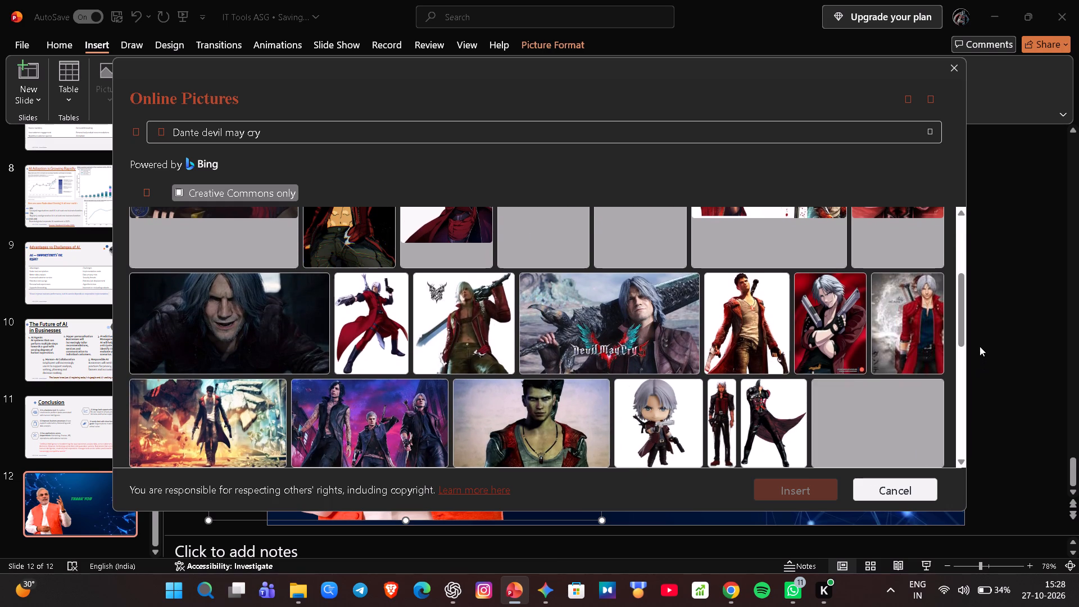
drag(968, 335, 956, 328)
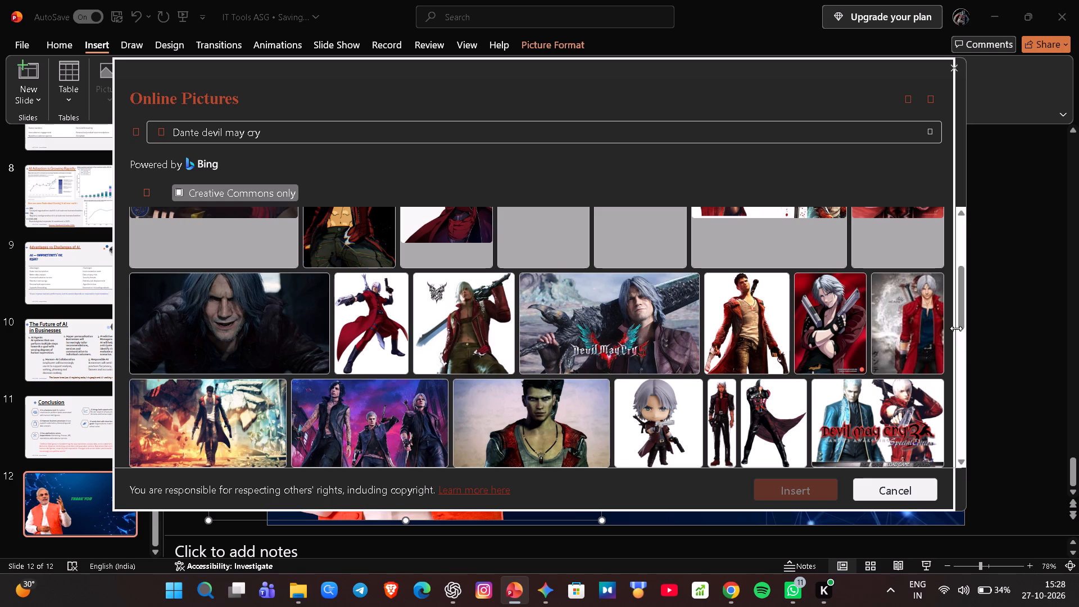
drag(956, 328, 956, 318)
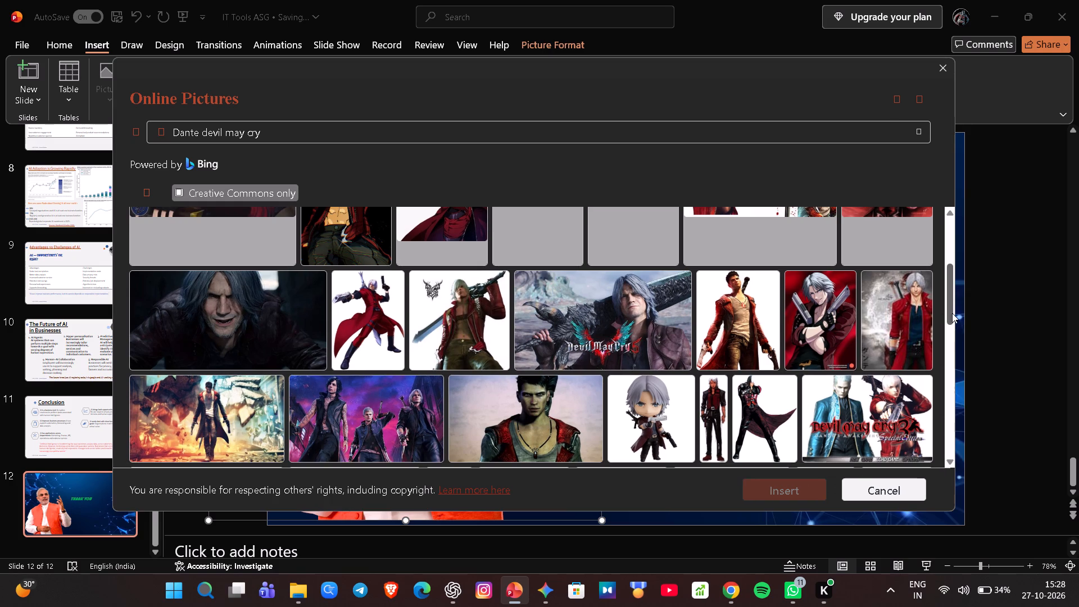
drag(952, 313, 951, 347)
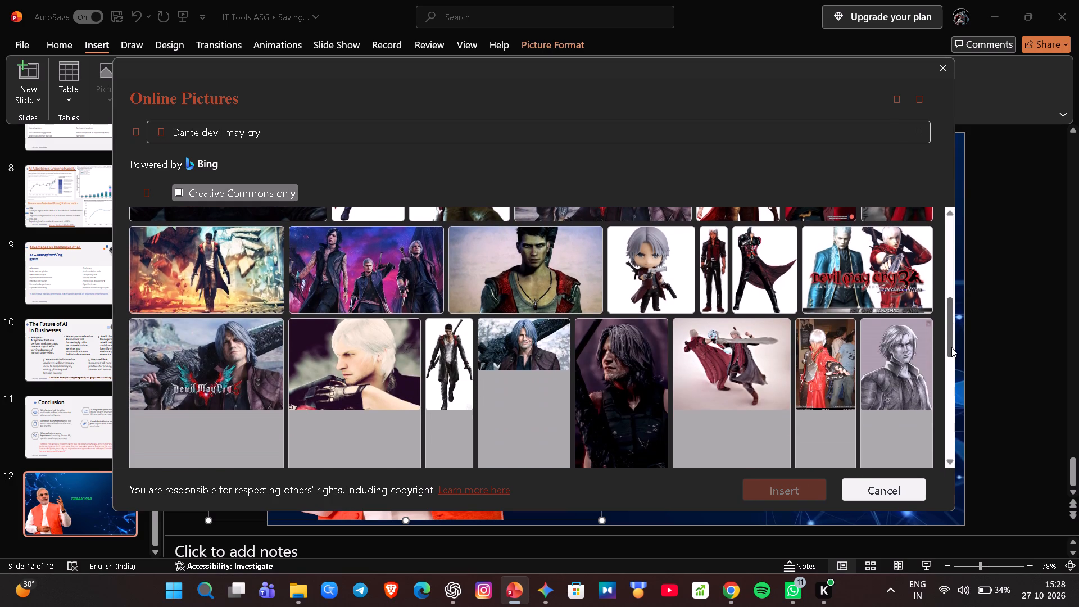
drag(951, 347, 954, 381)
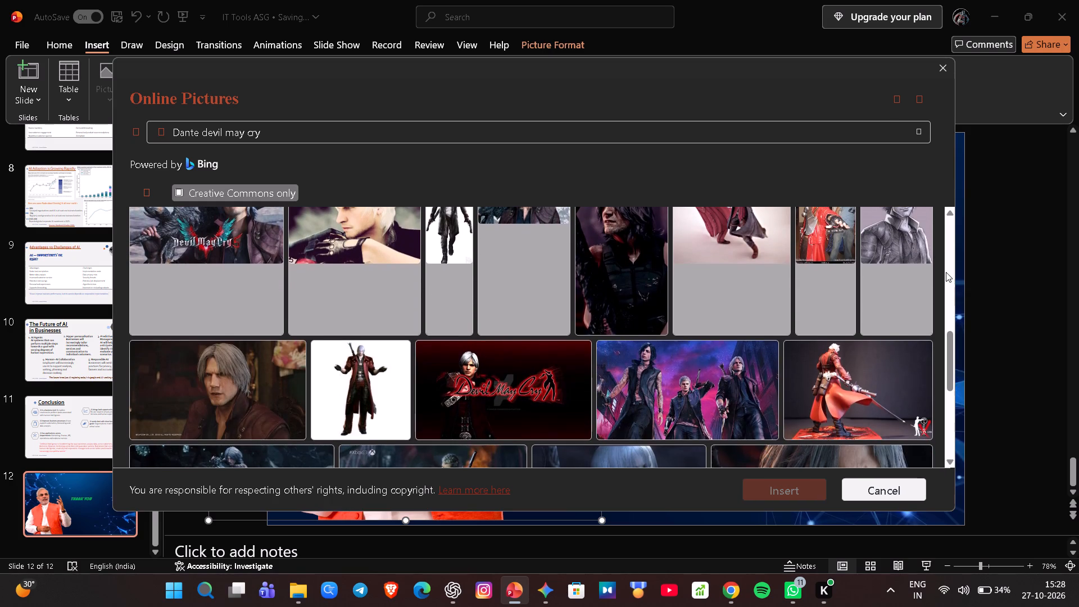
drag(955, 176, 998, 167)
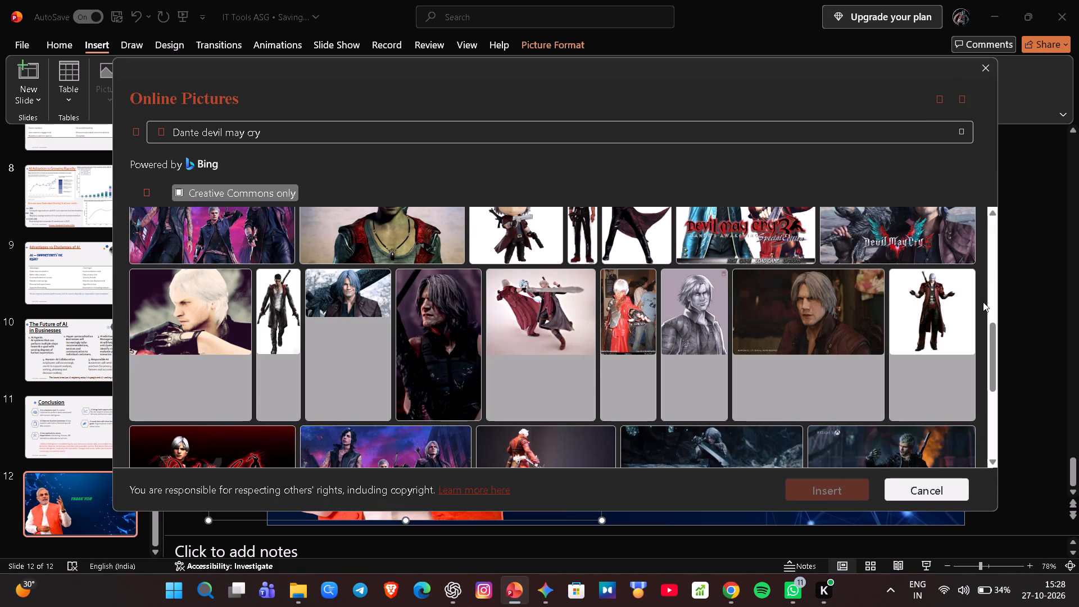
drag(991, 333, 1009, 425)
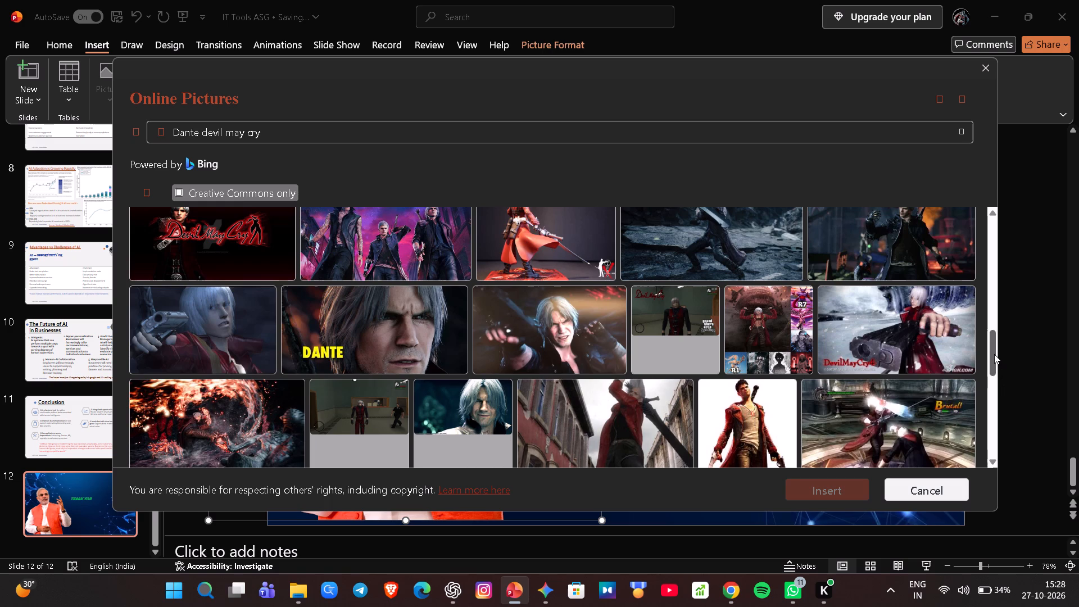
drag(994, 354, 994, 405)
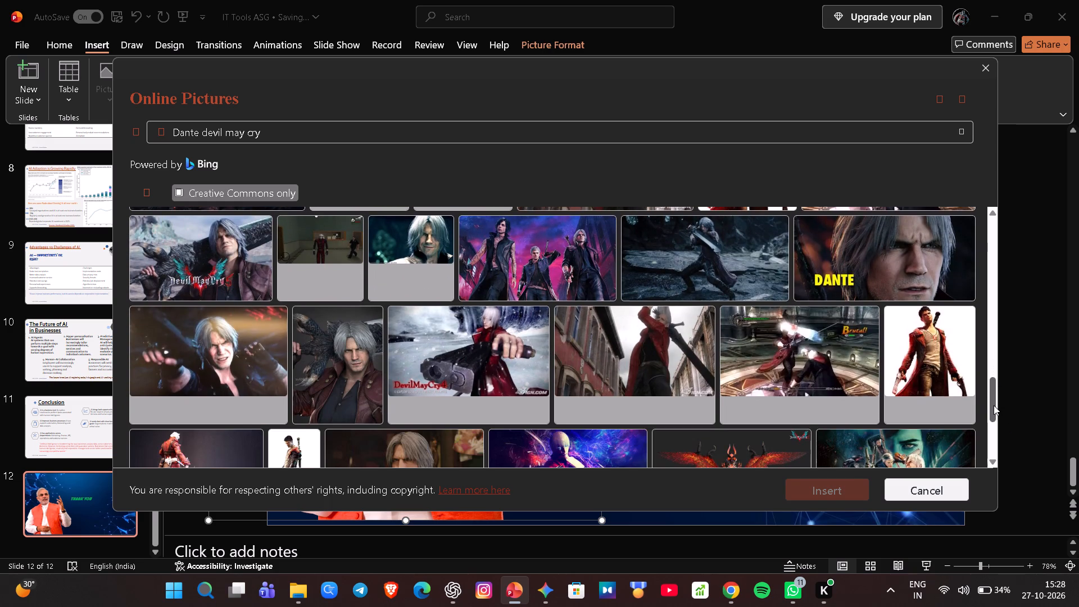
drag(994, 405, 995, 414)
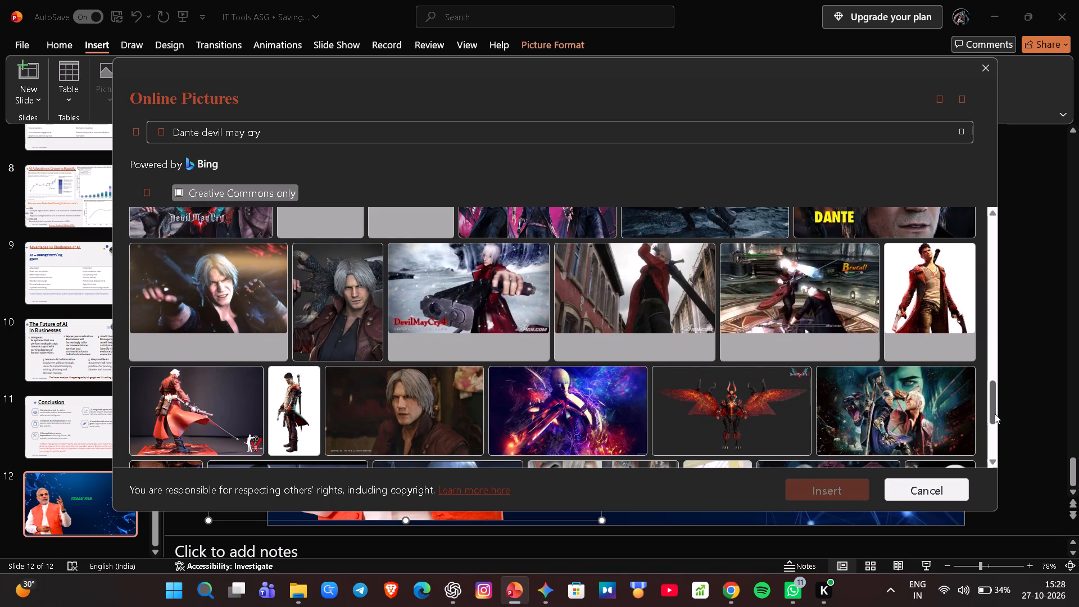
drag(994, 413, 994, 460)
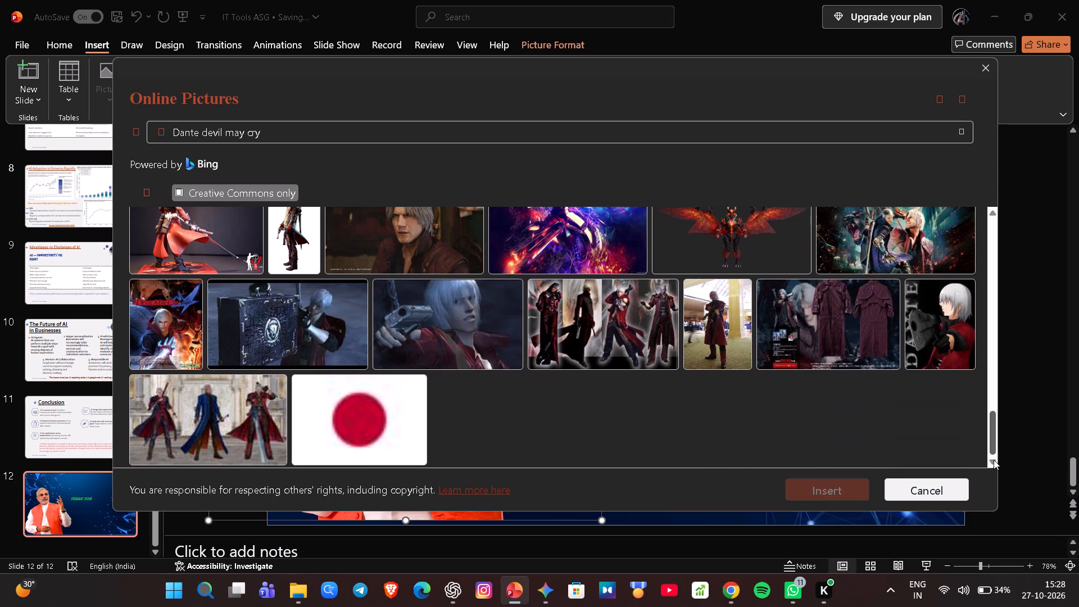
drag(994, 460, 1034, 260)
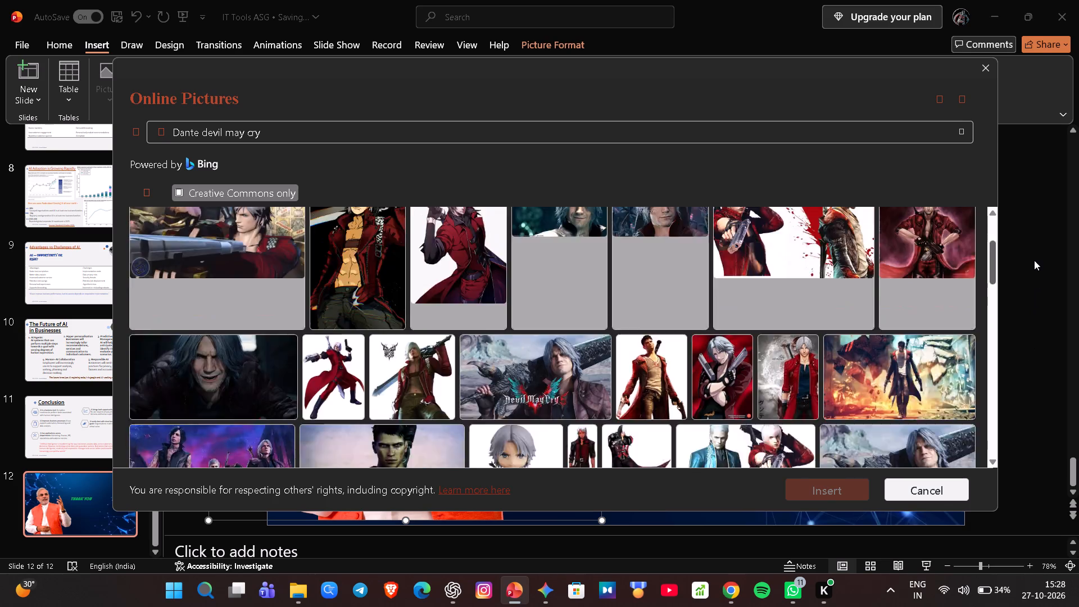
drag(1034, 260, 1036, 214)
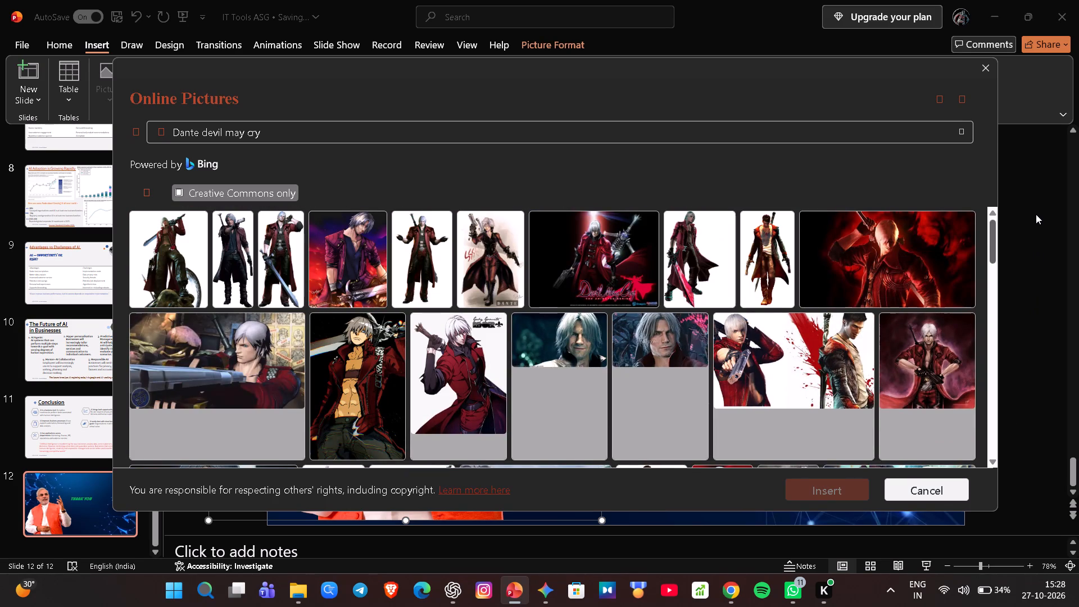
drag(1036, 214, 1033, 305)
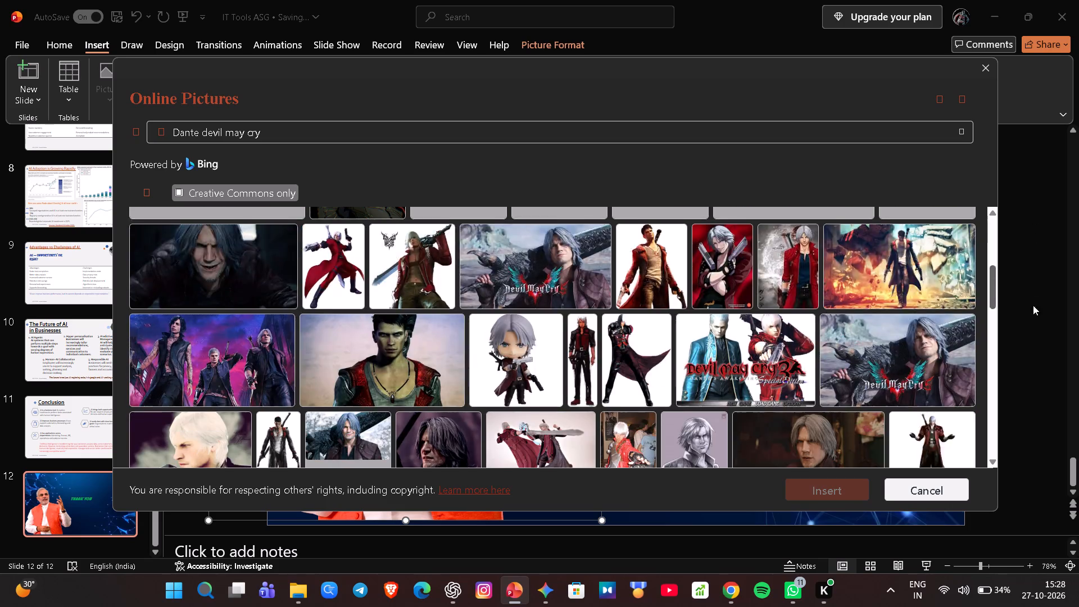
drag(1033, 305, 1040, 478)
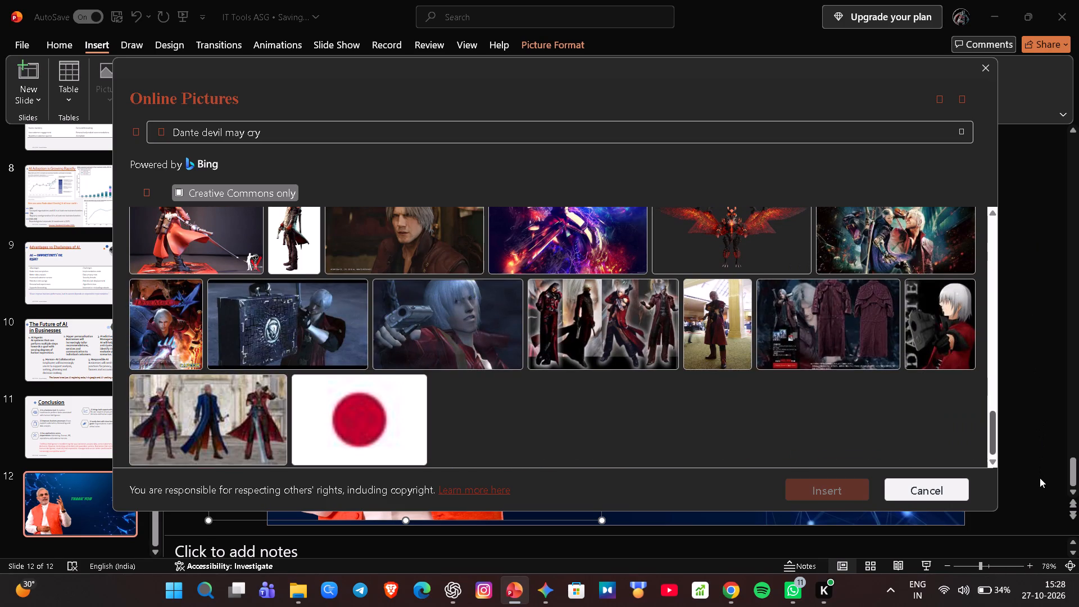
drag(1040, 478, 1040, 449)
drag(1040, 449, 1045, 405)
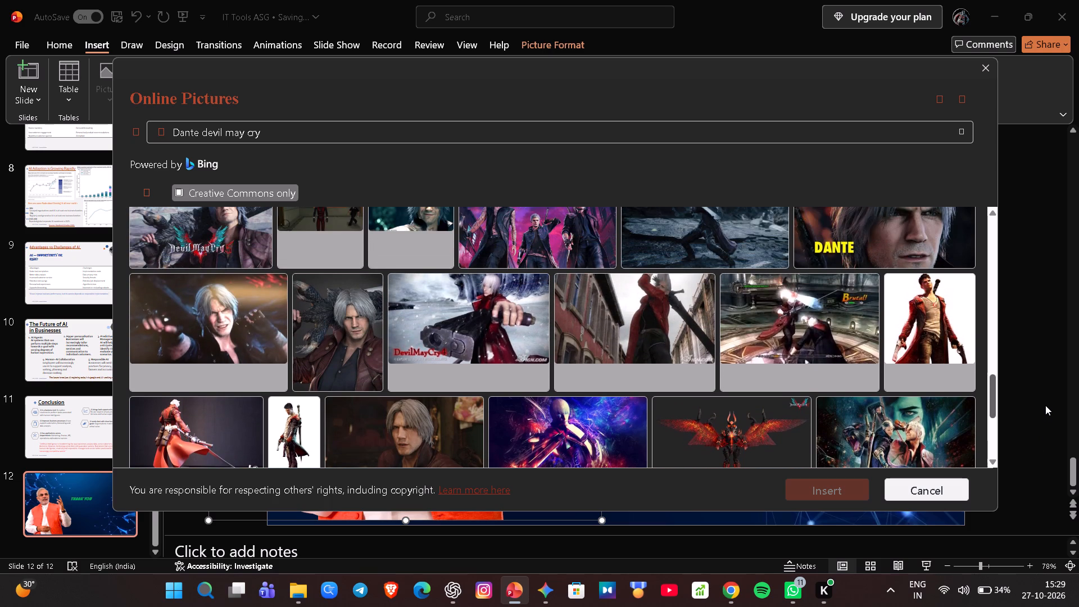
drag(1045, 405, 1045, 402)
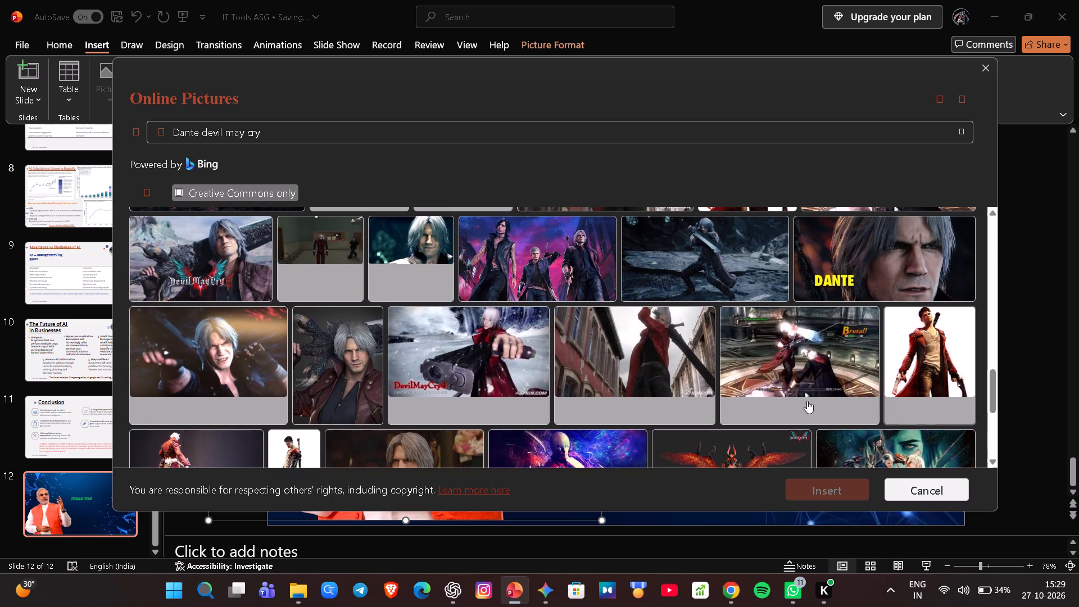
Insert the online picture of white-haired Dante reaching one hand forward against a brown background onto the THANK YOU slide.
double_click(213, 346)
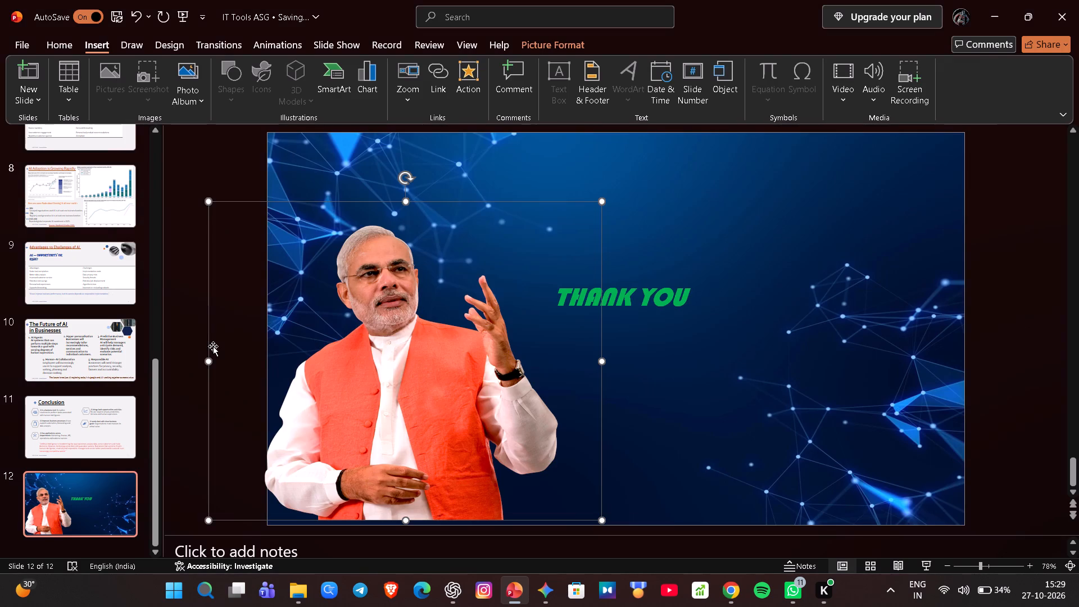
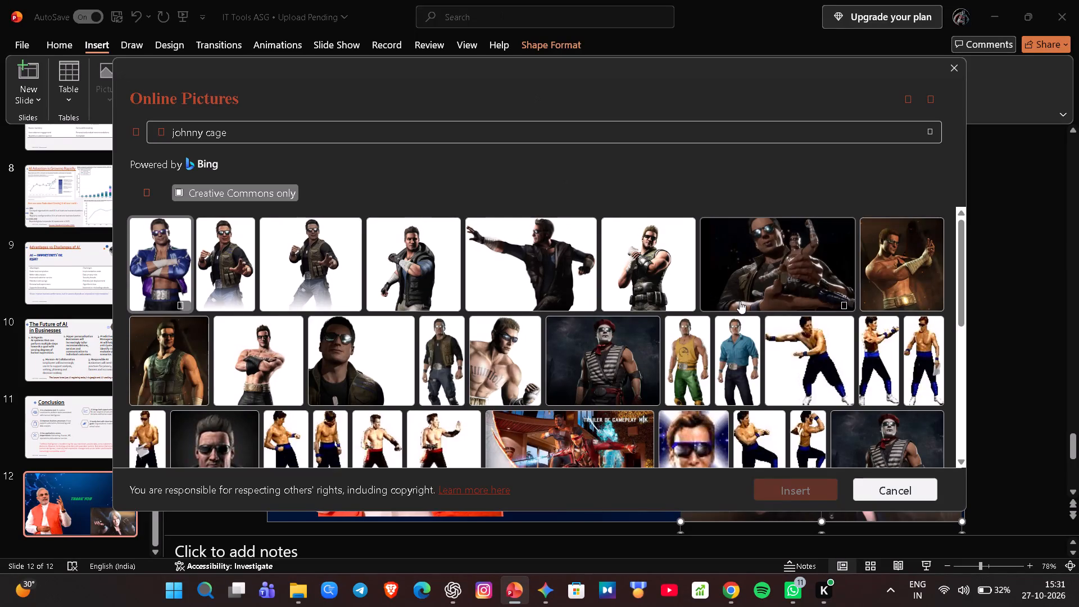
Look through the "johnny cage" picture results for an image suitable for the THANK YOU slide.
click(959, 288)
drag(959, 288, 959, 394)
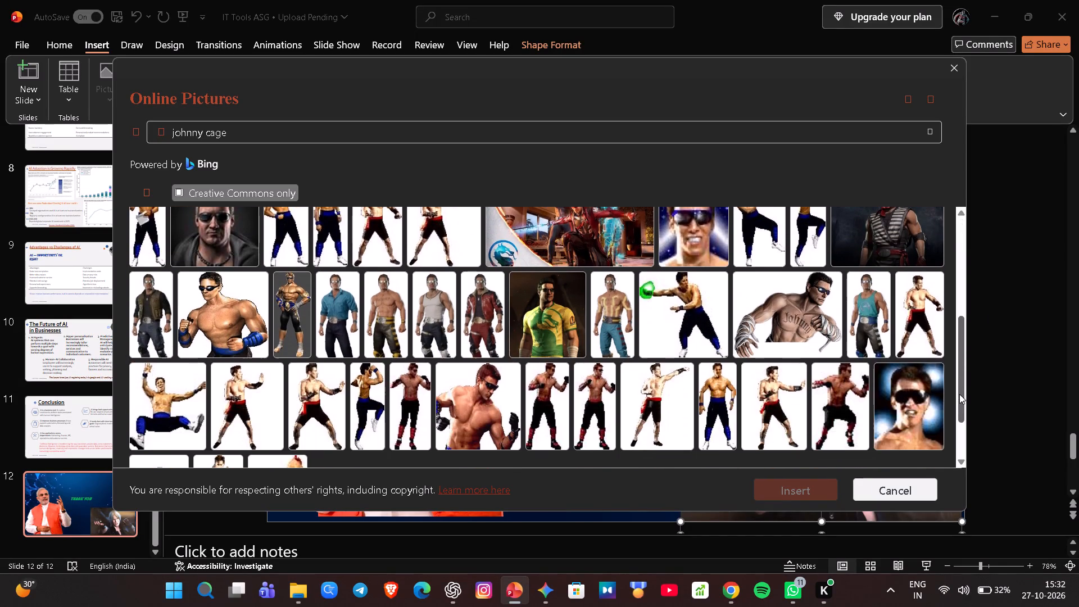
drag(959, 394, 953, 311)
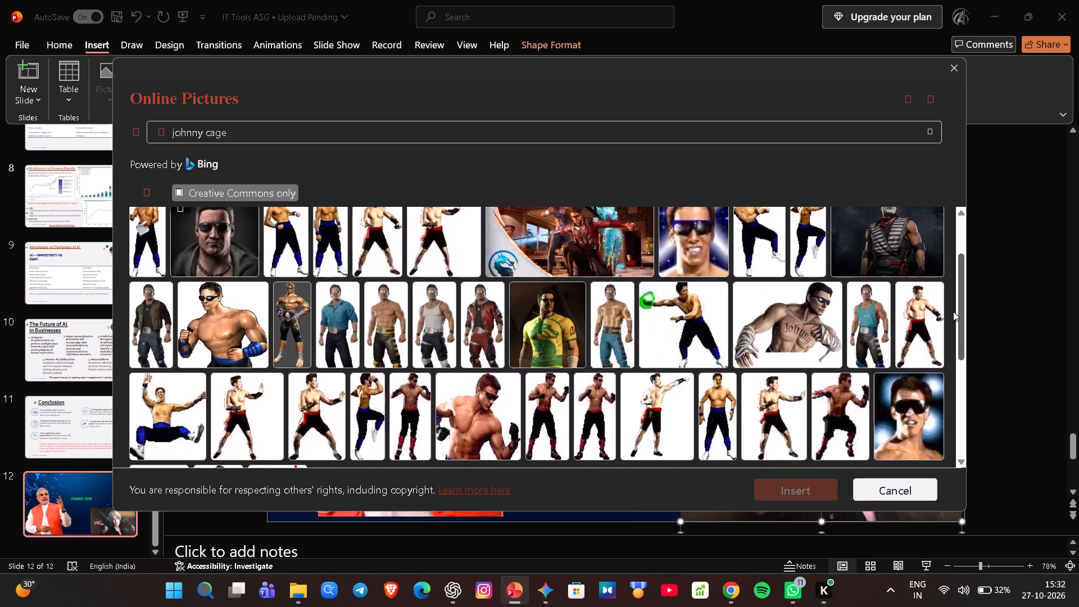
drag(953, 311, 944, 275)
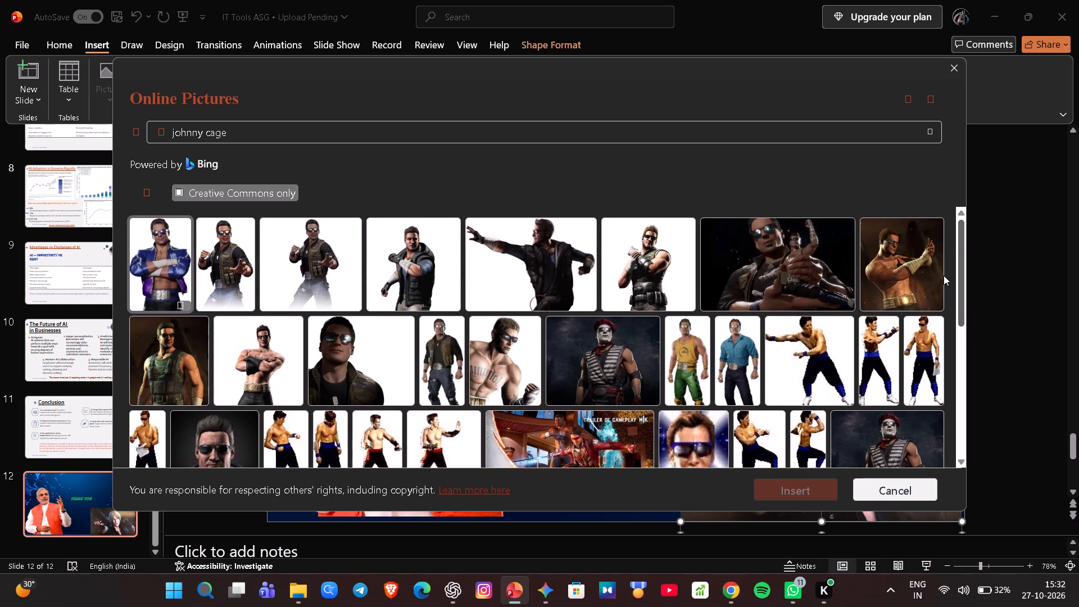
drag(944, 275, 941, 266)
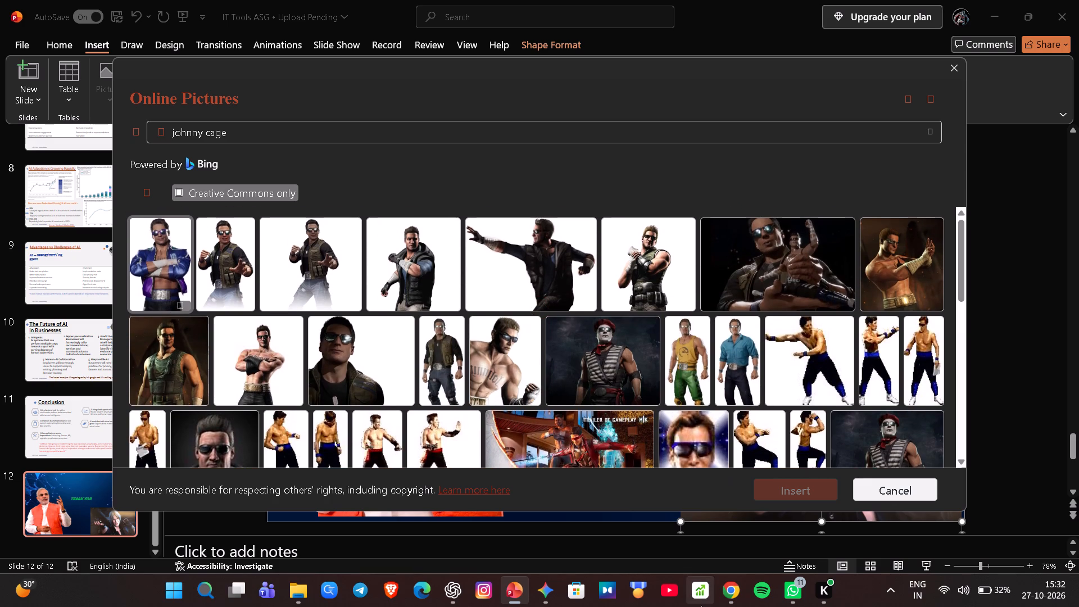
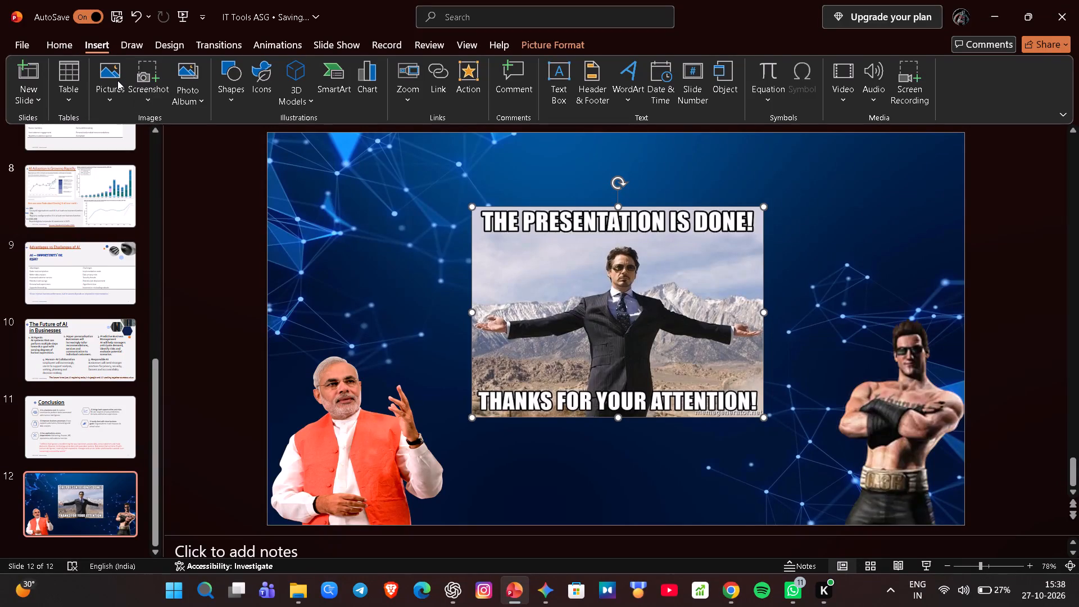
Browse the picture files stored on this device for another image to insert on slide 12.
click(117, 80)
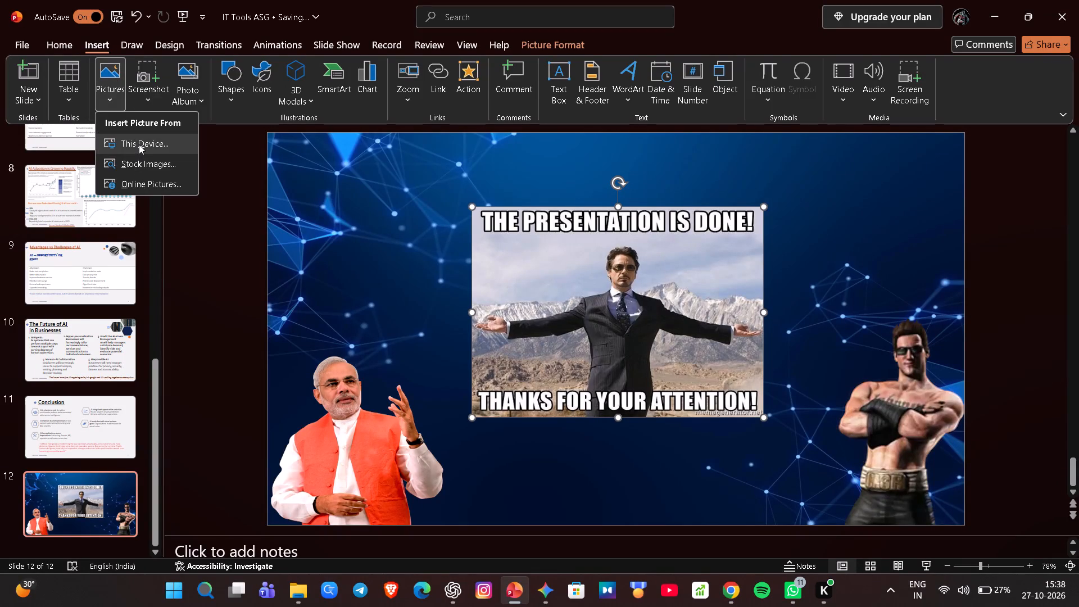
click(139, 144)
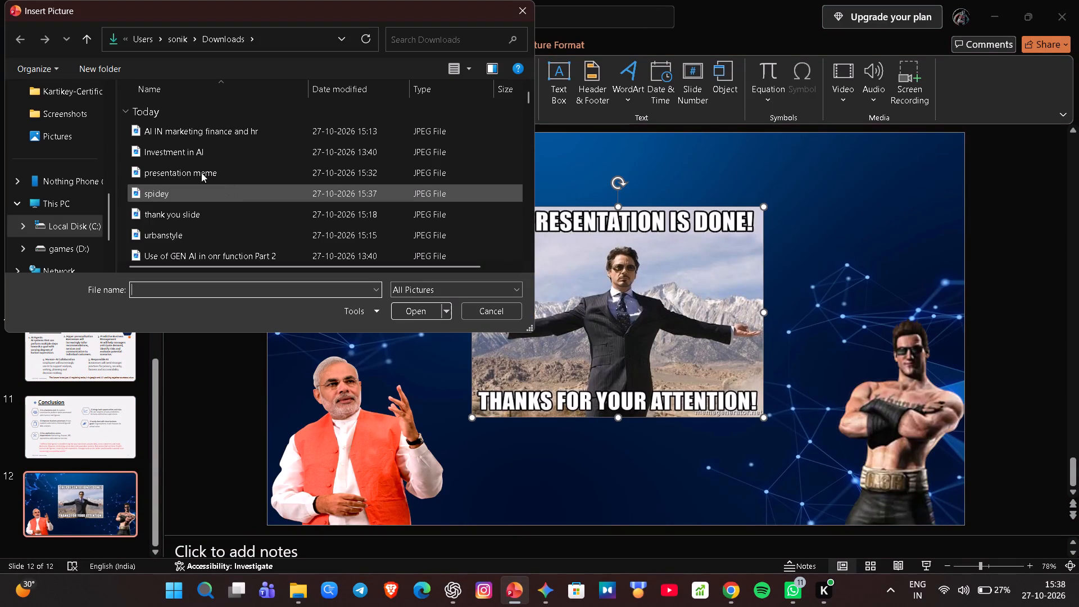
Insert the "spidey" picture from the Downloads folder onto slide 12.
double_click(190, 187)
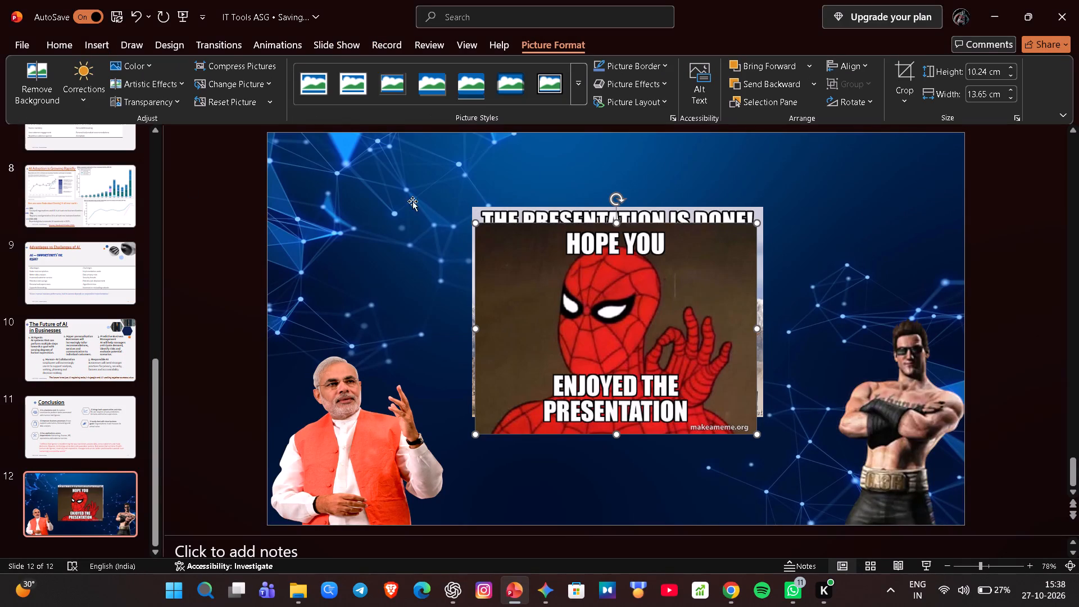
Arrange the two memes vertically, with "The presentation is done" near the slide's top and the Spider-Man meme at its lower centre.
drag(605, 275, 631, 419)
drag(610, 301, 606, 285)
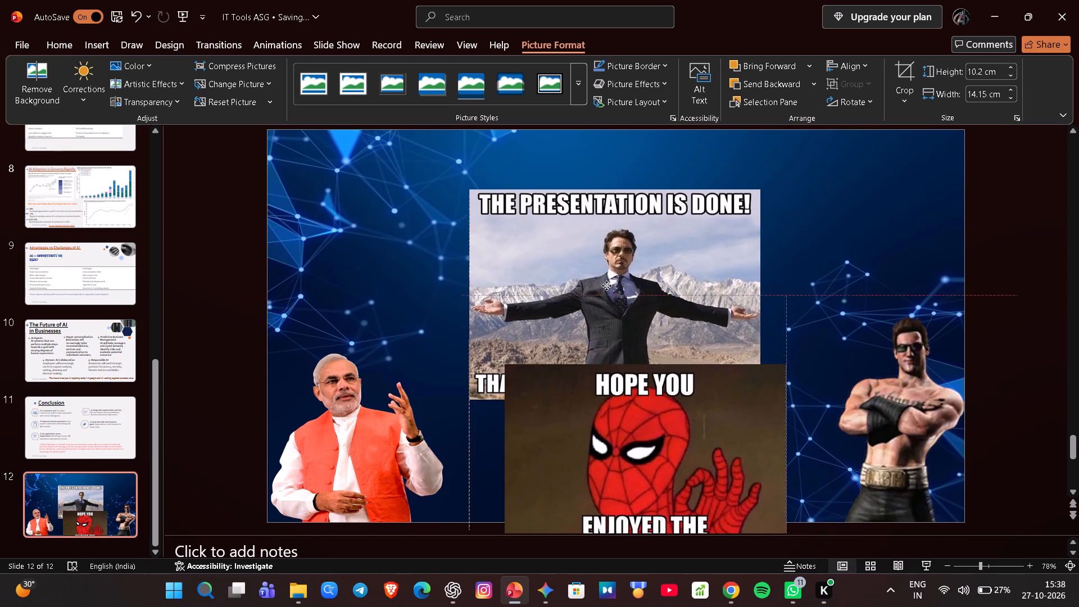
drag(606, 285, 608, 264)
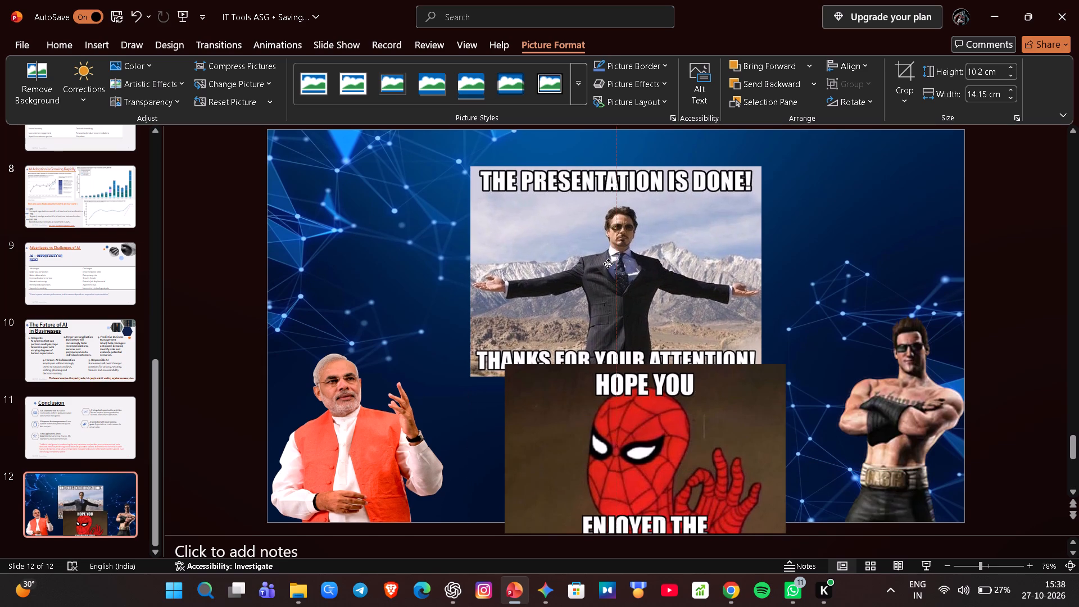
drag(608, 264, 606, 265)
drag(656, 469, 644, 447)
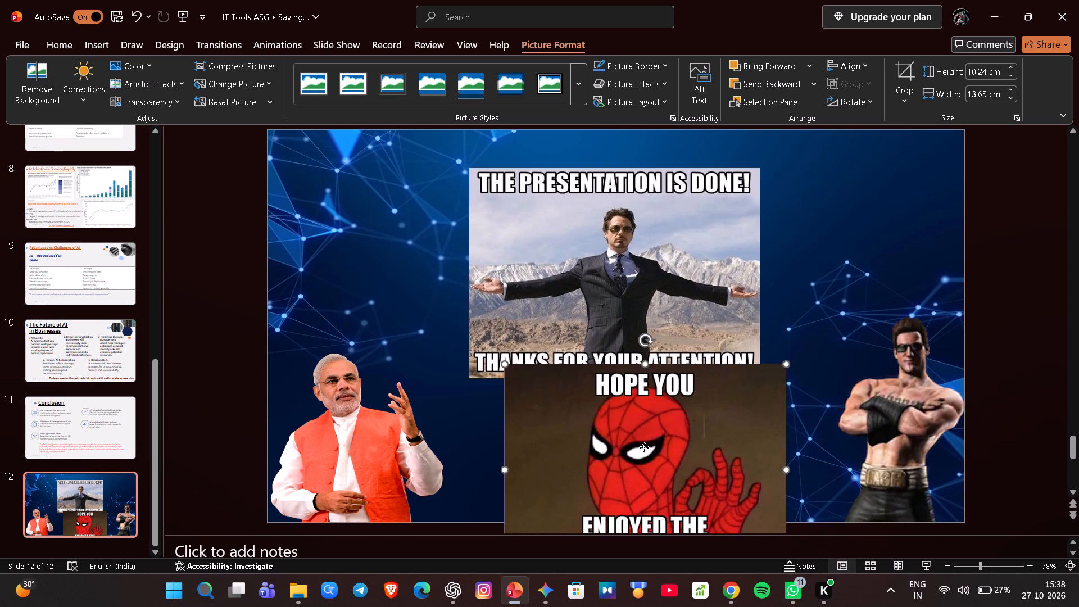
drag(644, 447, 625, 406)
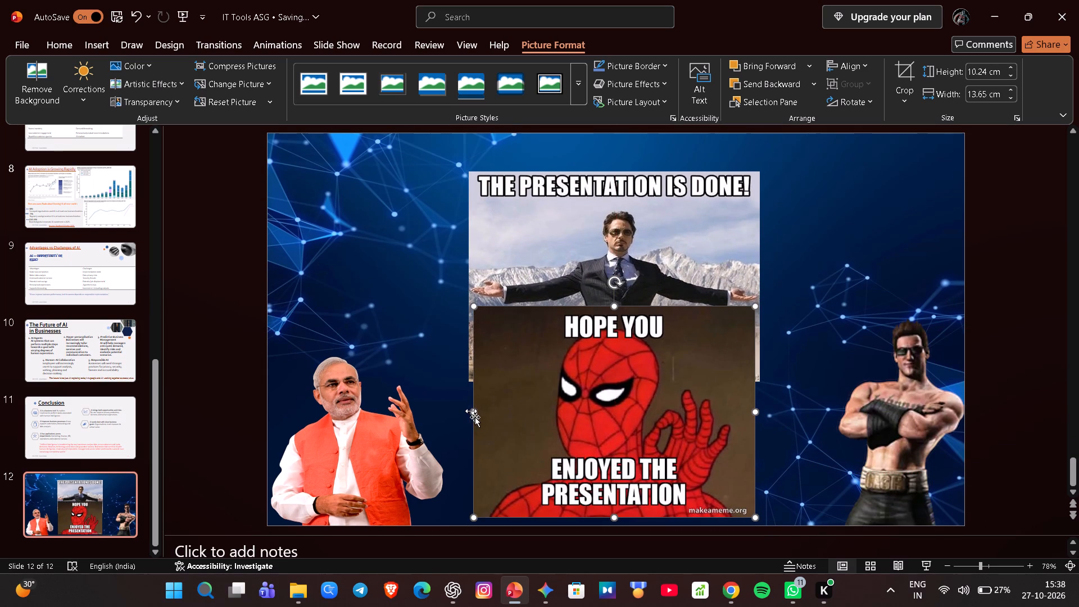
Shrink the Spider-Man meme to about 6.58 cm high and 11.55 cm wide, so it fits below the upper meme.
drag(471, 411, 494, 414)
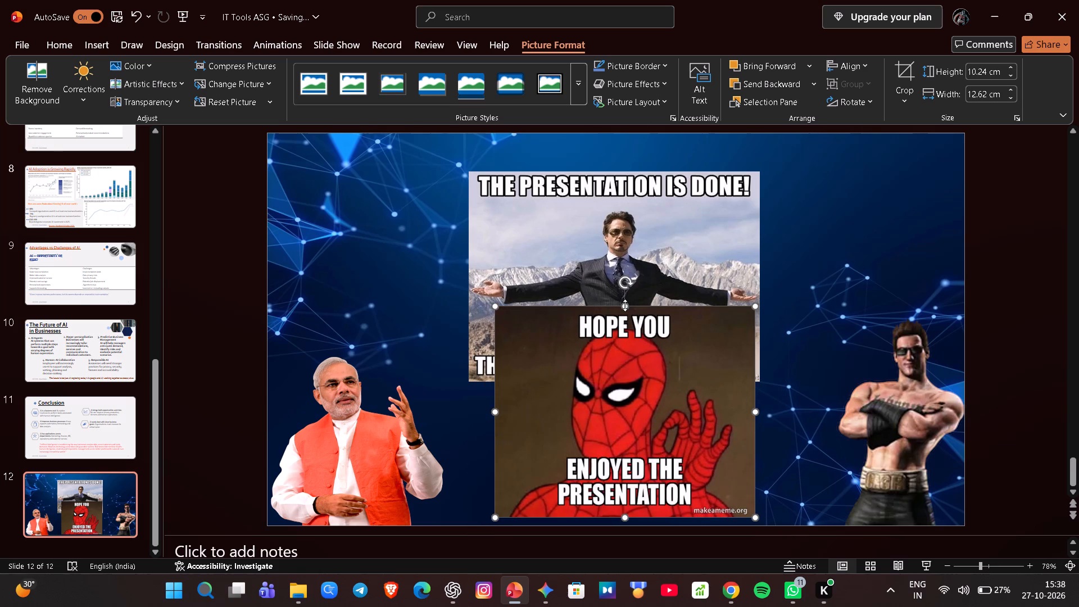
drag(625, 305, 626, 380)
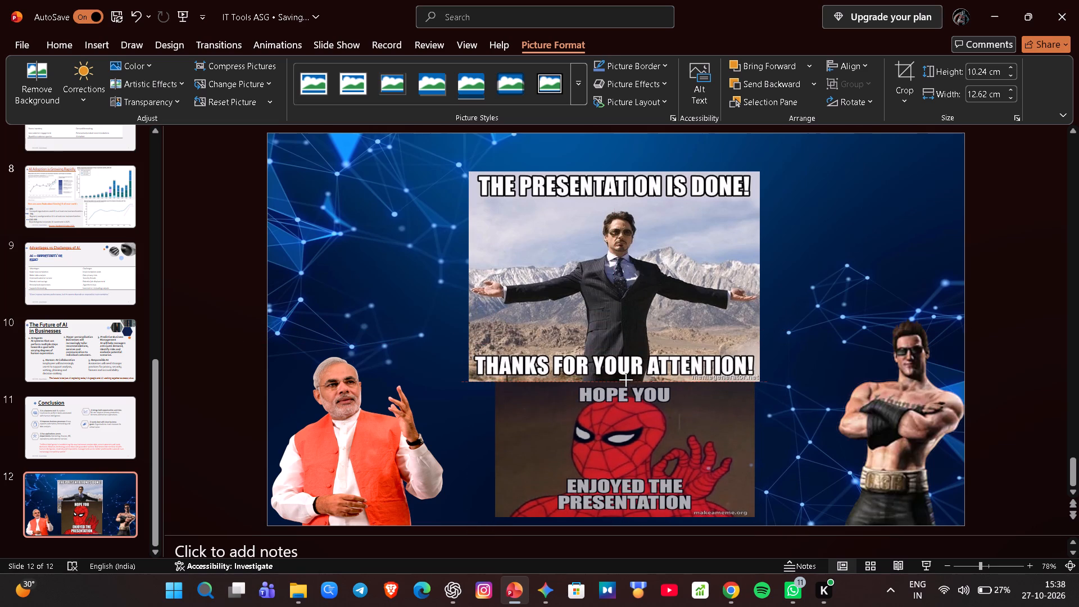
drag(626, 380, 620, 383)
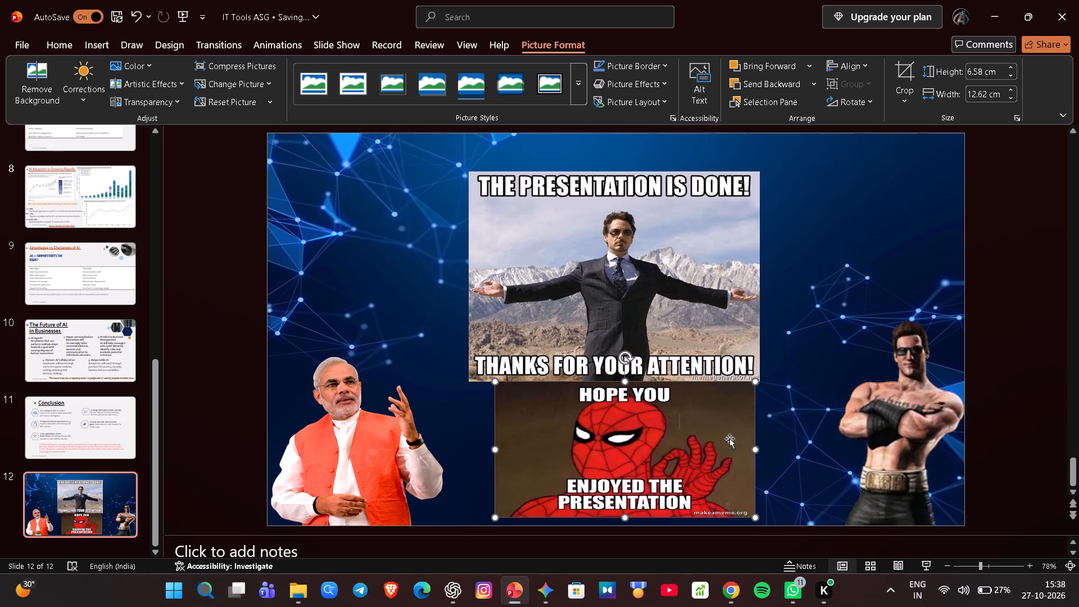
drag(756, 452, 737, 455)
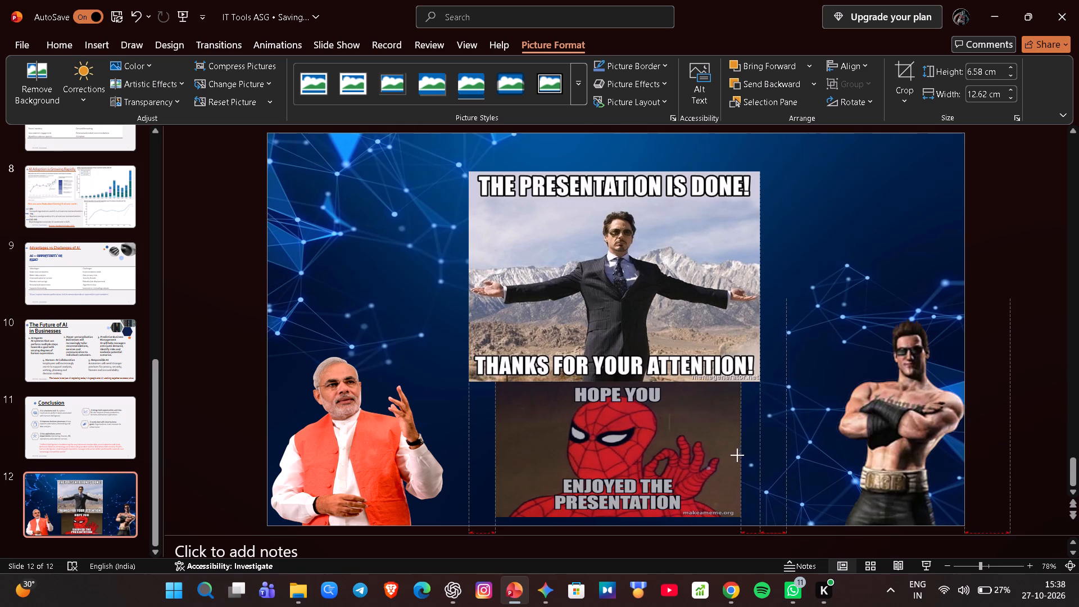
drag(737, 455, 733, 456)
Place the Spider-Man meme against the slide's bottom edge and move the upper meme closer to the top edge, leaving a gap between them.
drag(616, 469, 631, 481)
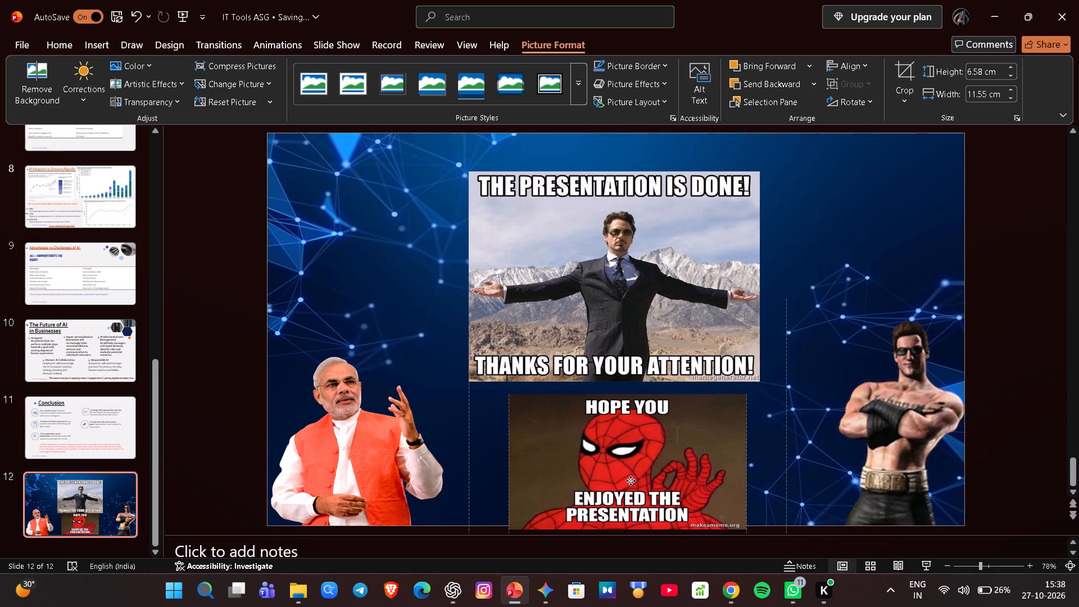
drag(631, 481, 627, 478)
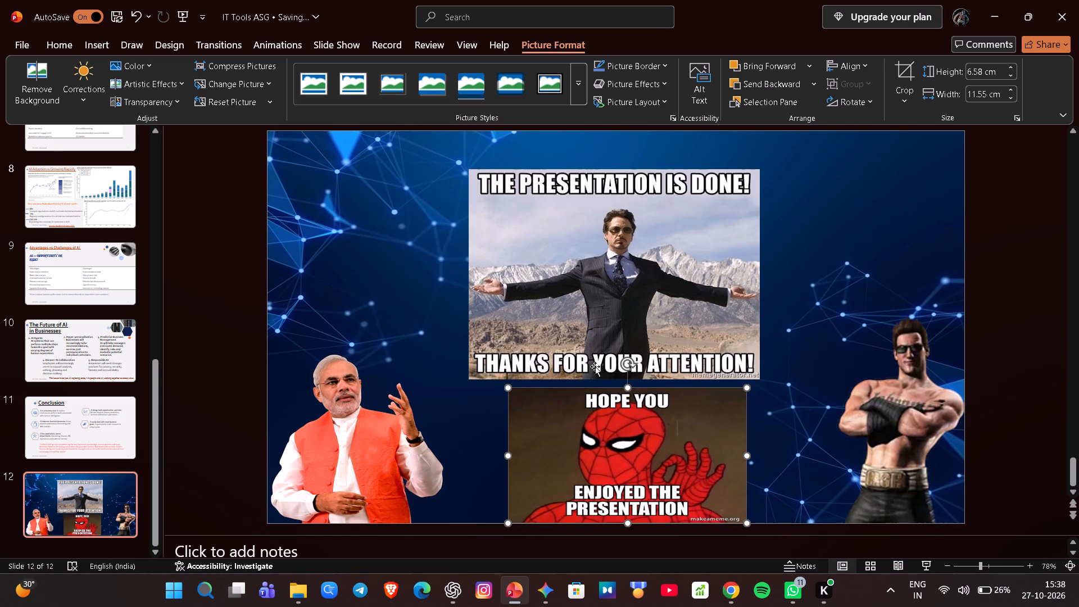
drag(603, 309, 608, 290)
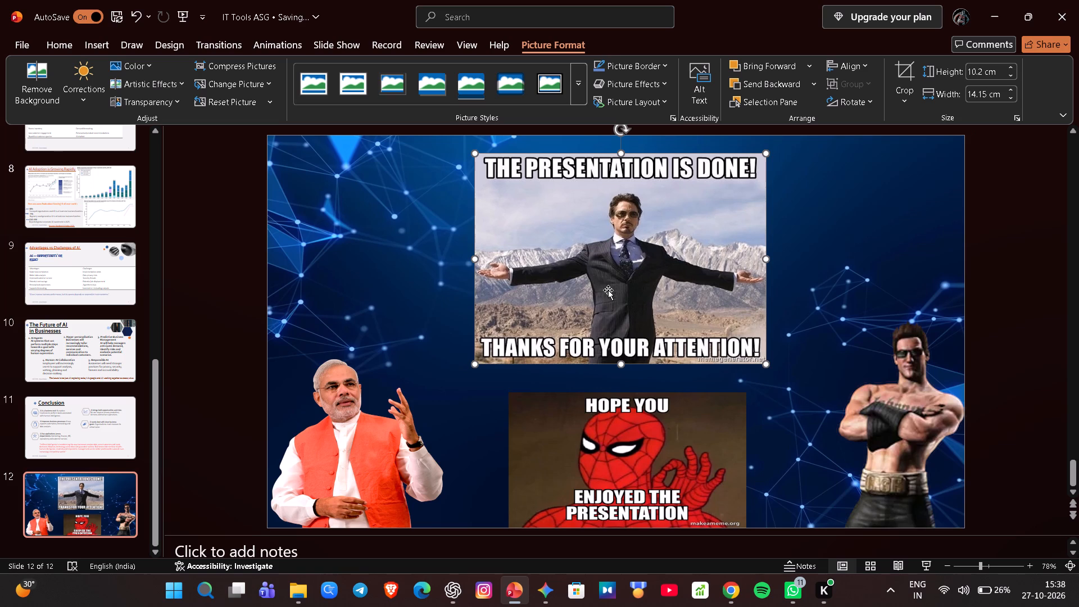
click(368, 446)
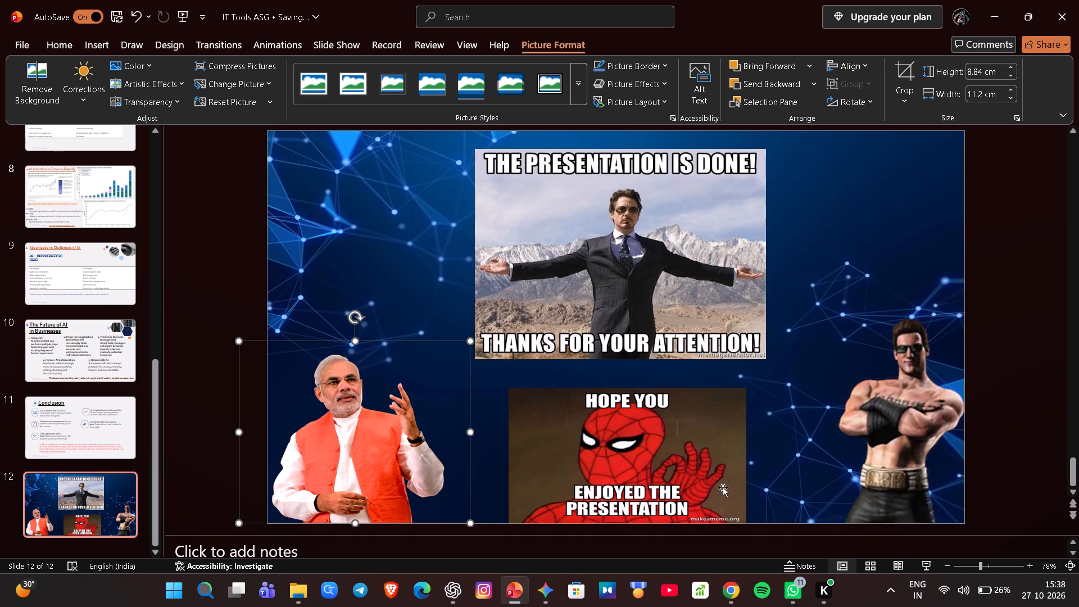
Enlarge the Spider-Man meme to about 7.96 cm high, meeting the upper meme's lower edge, and widen it on both sides beyond 12 cm.
double_click(652, 471)
drag(626, 388, 625, 373)
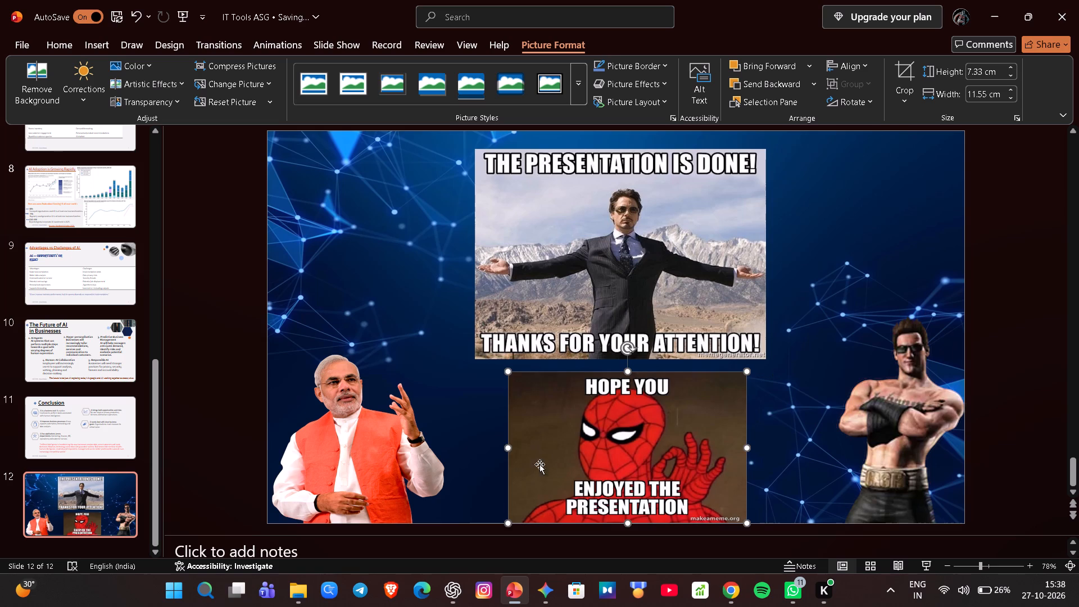
drag(508, 447, 498, 447)
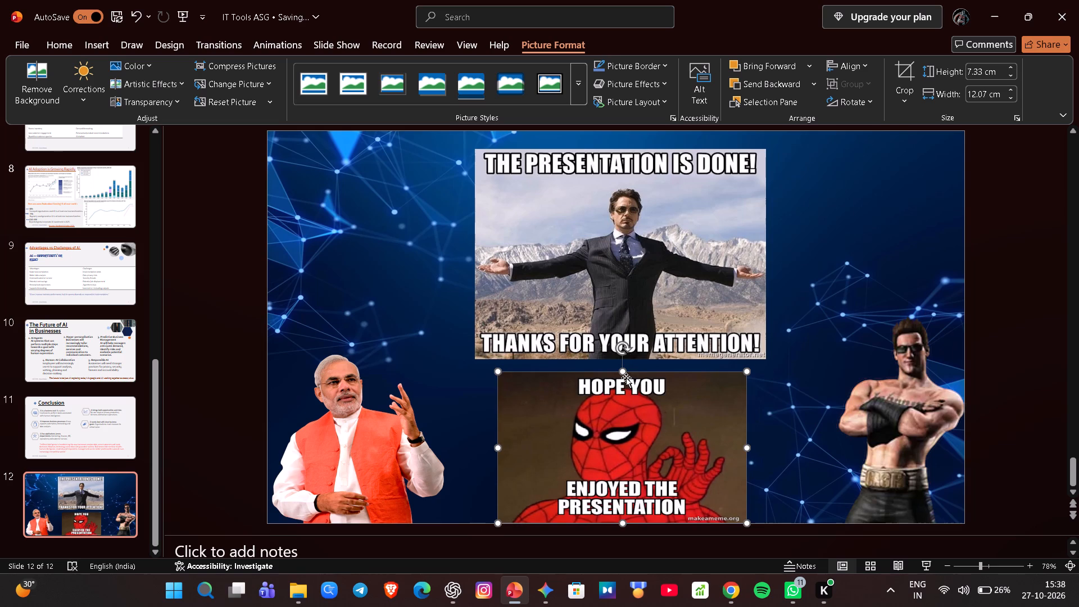
drag(624, 376, 624, 368)
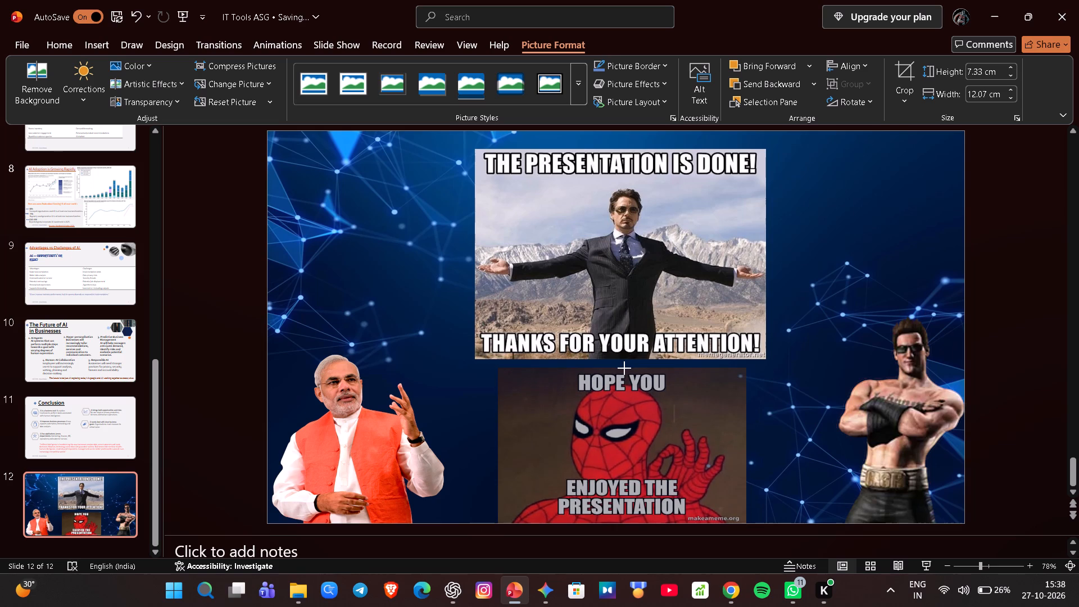
drag(624, 368, 623, 364)
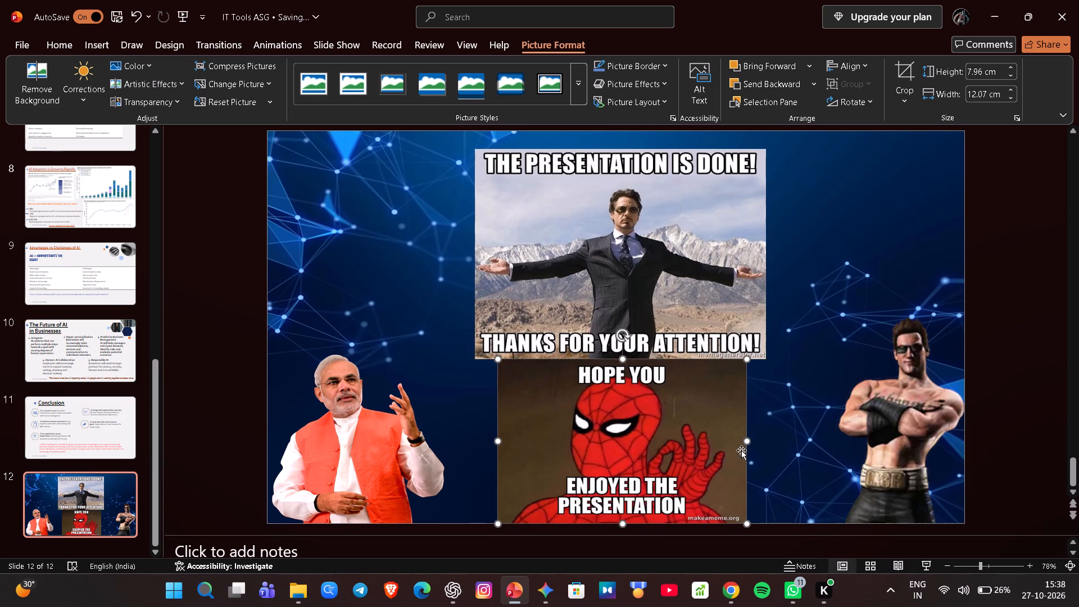
click(746, 442)
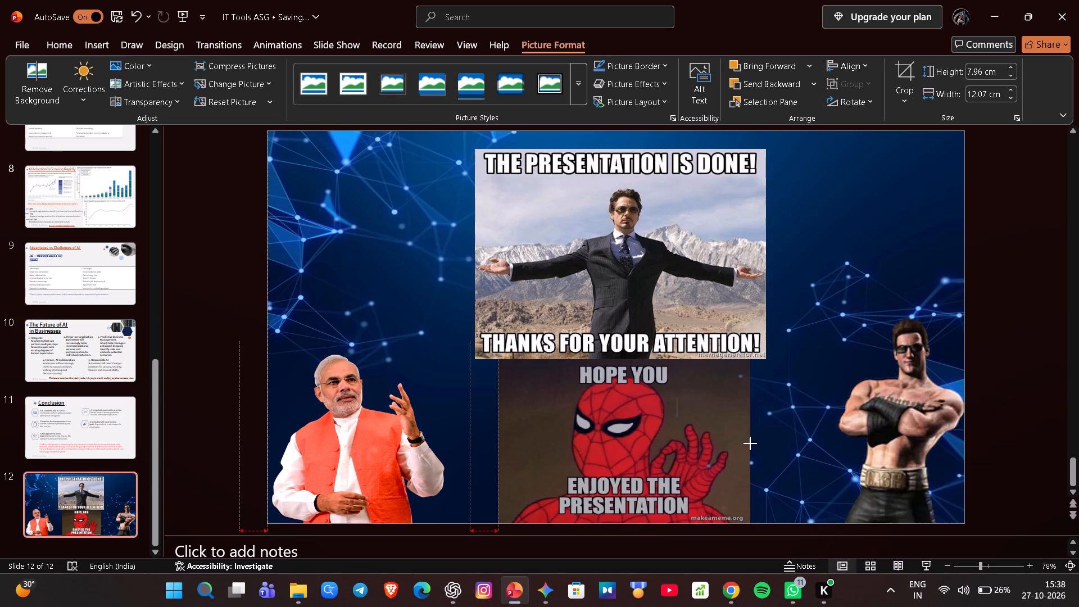
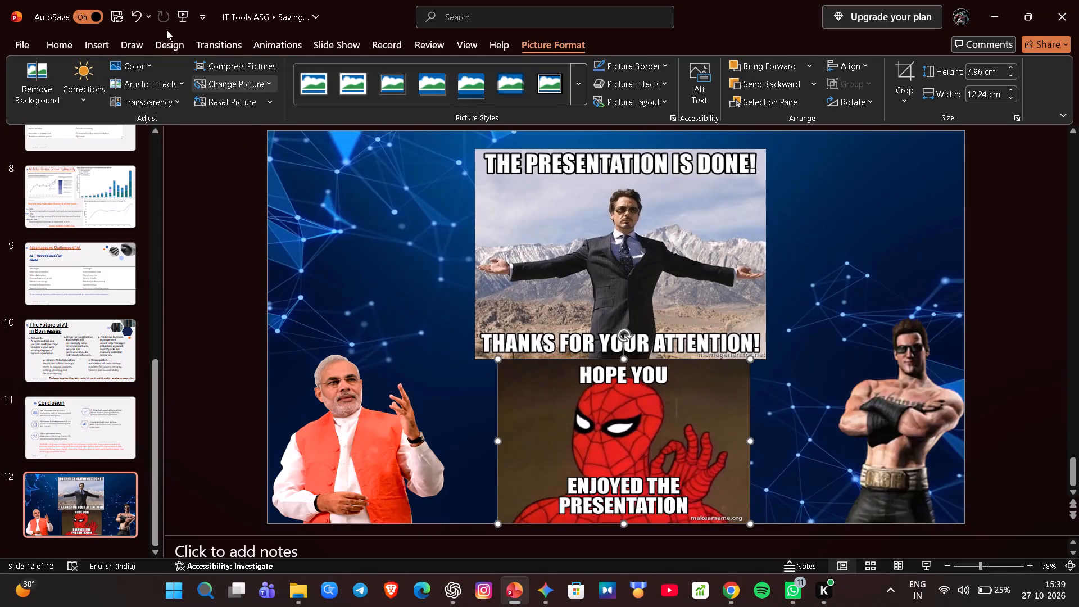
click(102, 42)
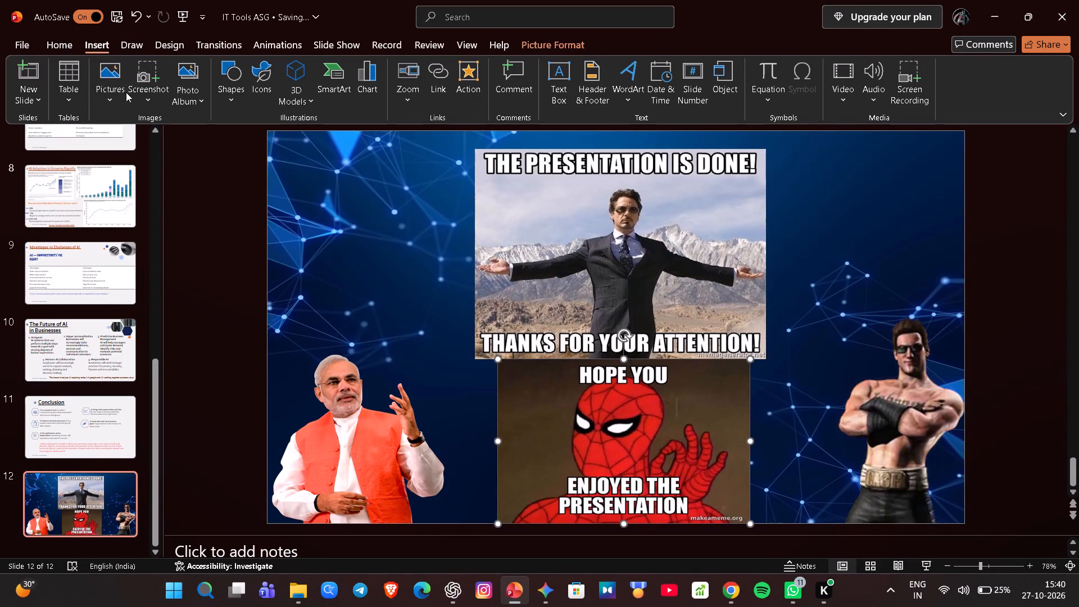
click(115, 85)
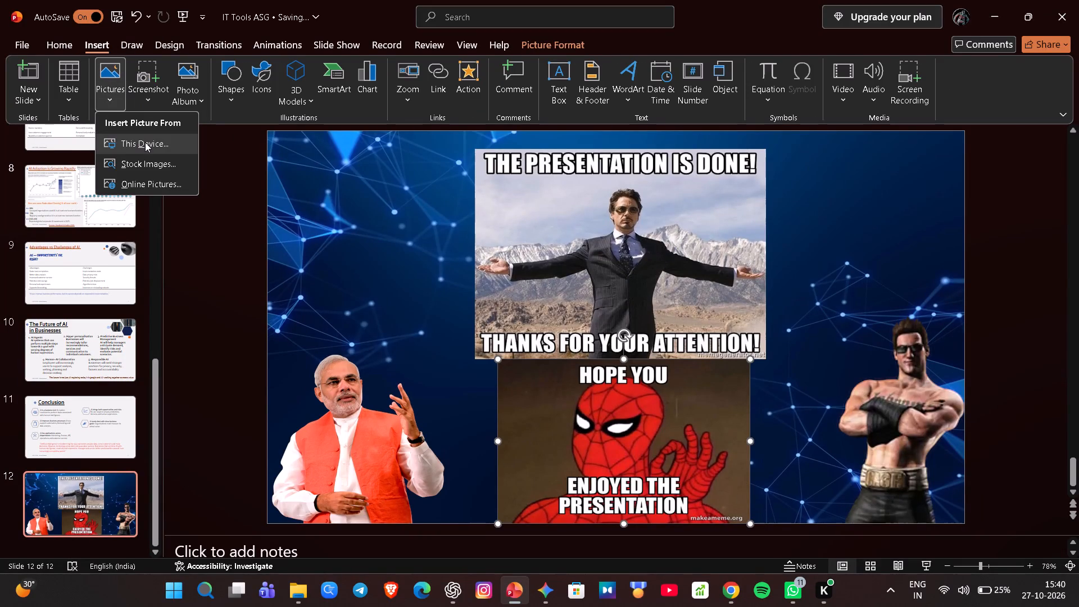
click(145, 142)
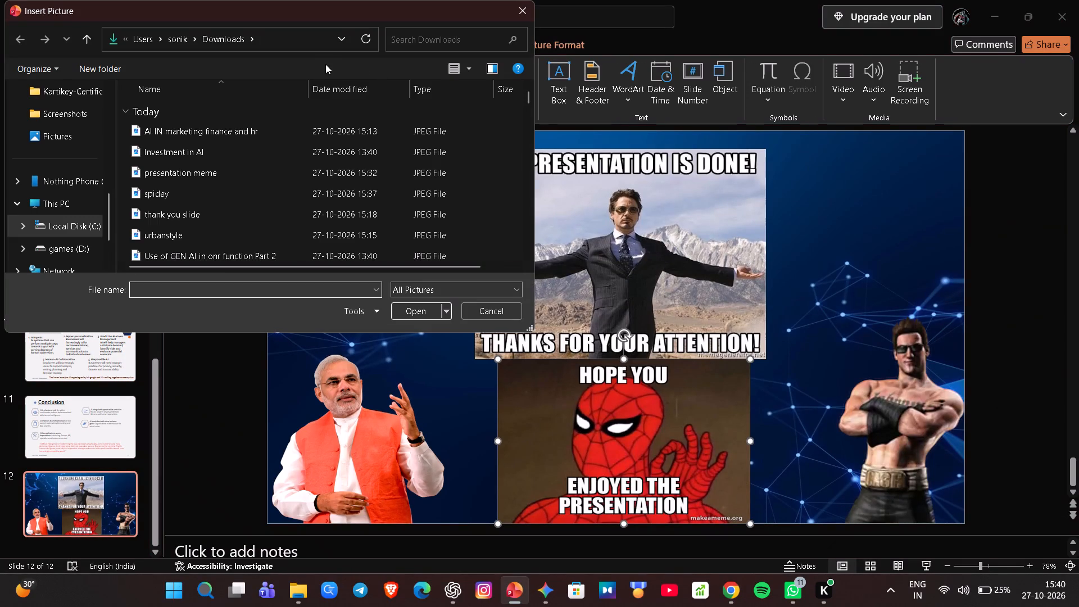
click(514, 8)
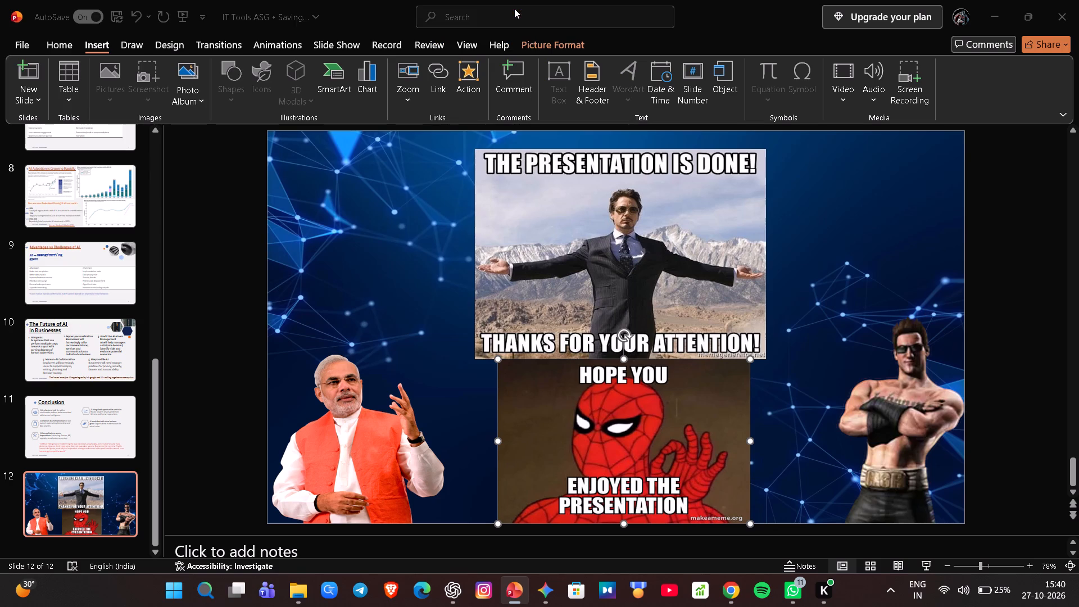
Search Bing's online pictures for "Messi" to find another picture for slide 12.
click(98, 82)
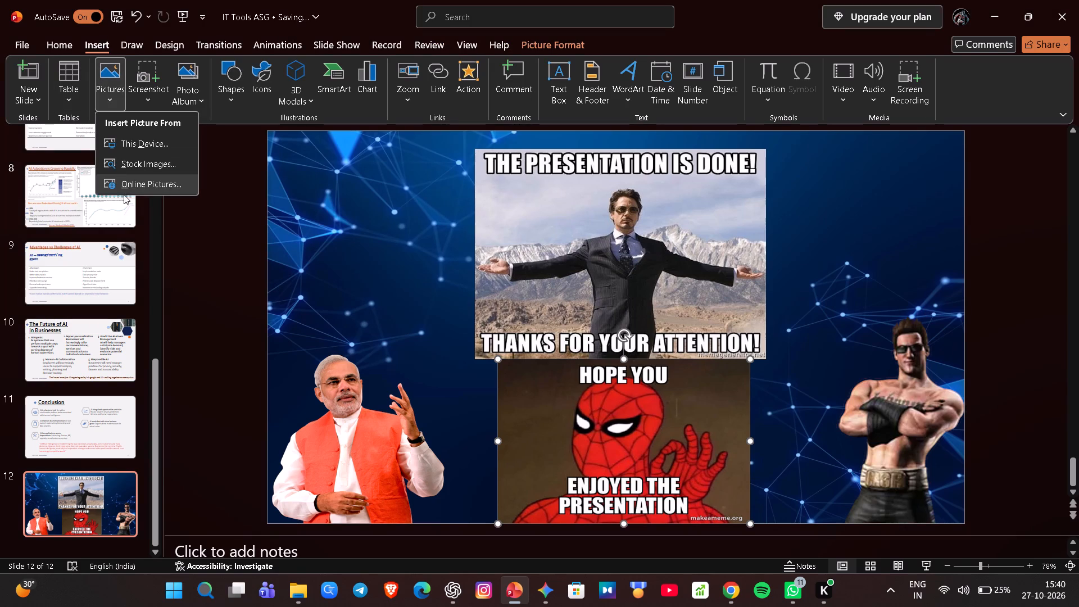
click(124, 189)
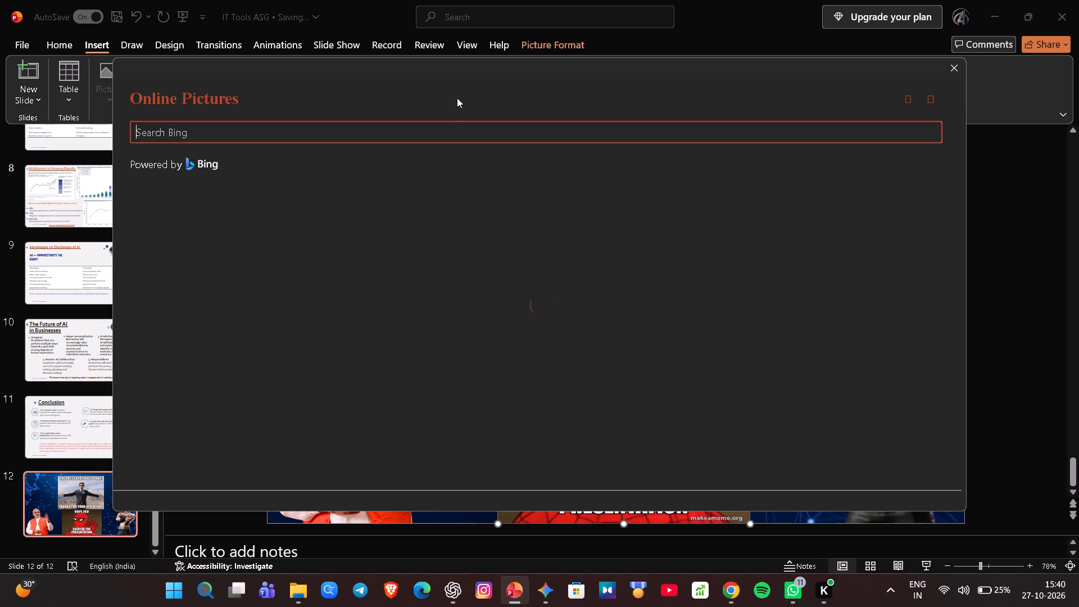
click(447, 134)
key(m)
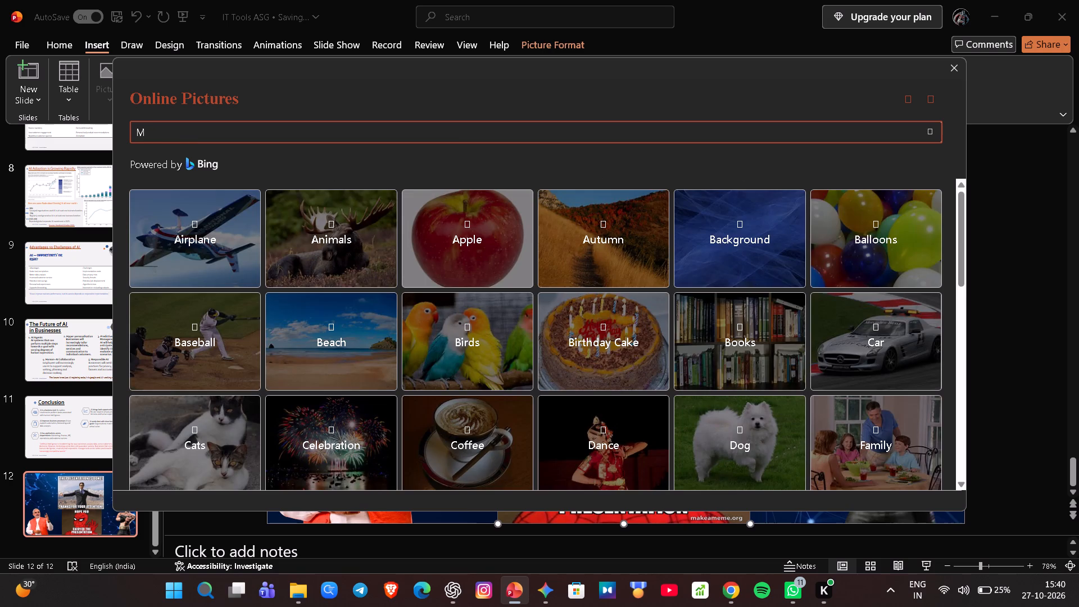
text(essi)
key(Return)
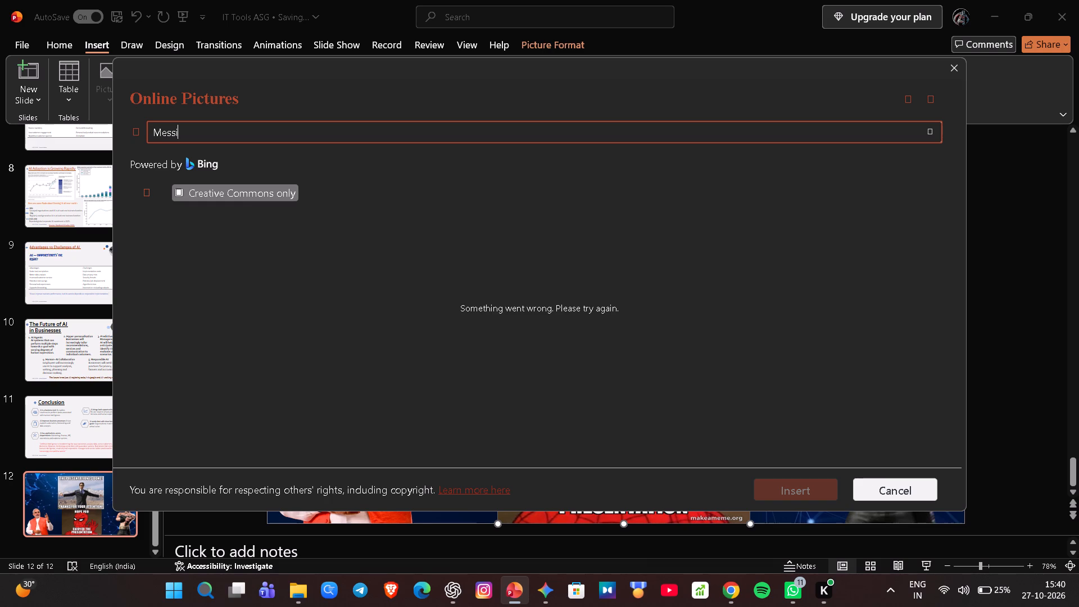
Replace the online picture search term with "Lionel", run the search and look through the pictures.
key(BackSpace)
key(BackSpace)
key(BackSpace)
key(BackSpace)
key(BackSpace)
key(i)
text(nel)
key(BackSpace)
key(BackSpace)
key(BackSpace)
text(onel)
key(Return)
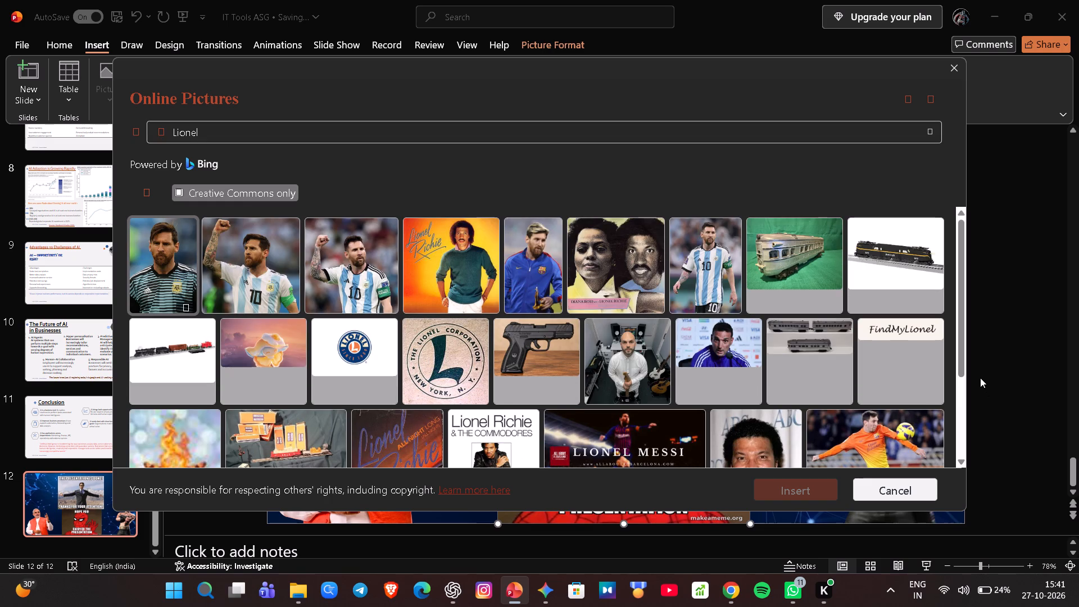
drag(962, 357, 947, 472)
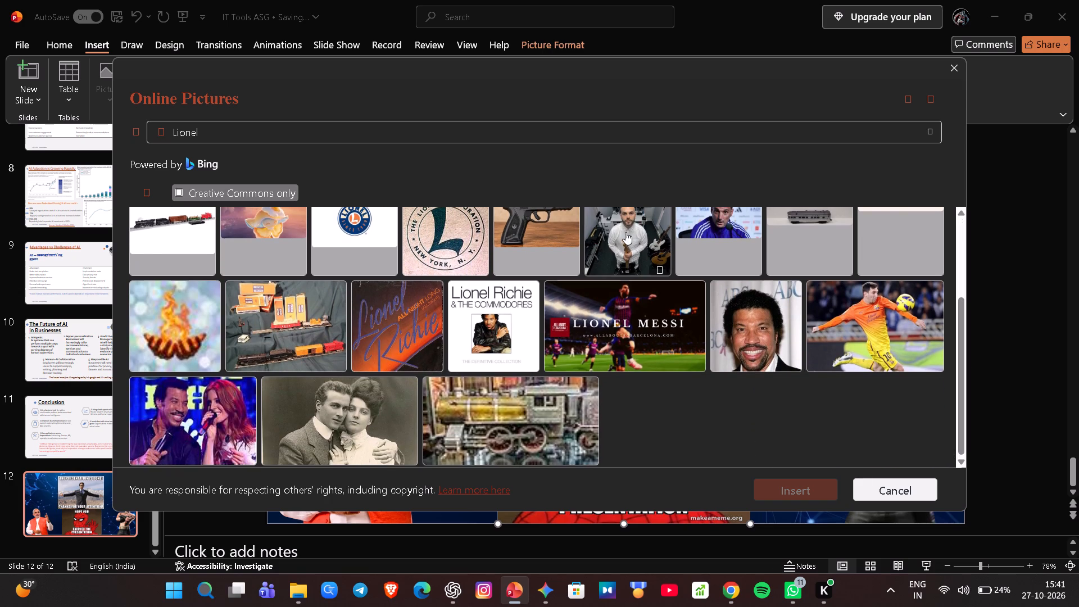
Extend the online picture search to "Lionel Messi" and run it.
click(560, 138)
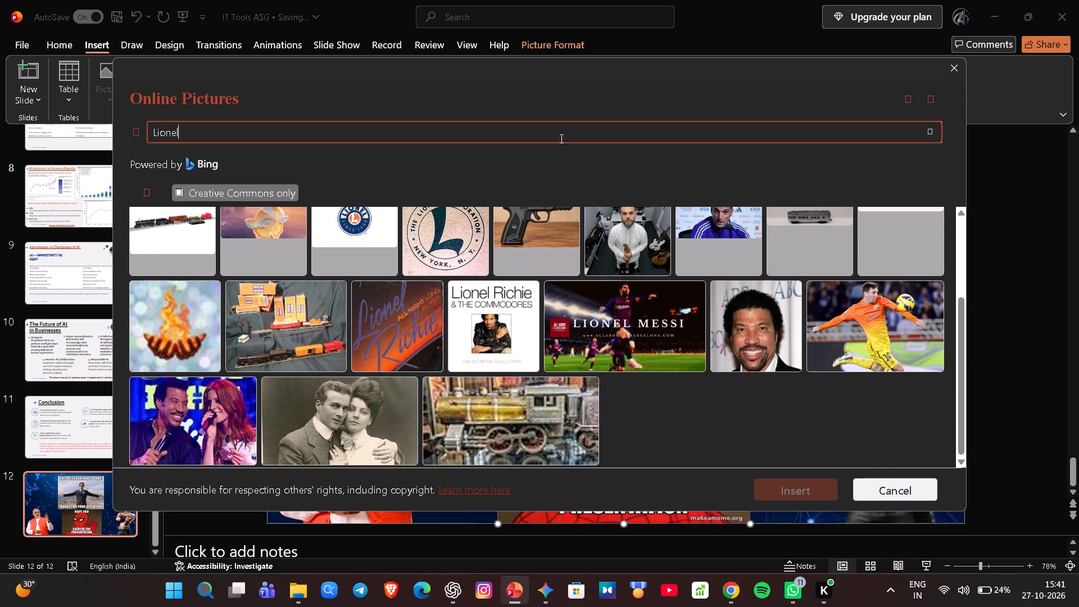
key(space)
key(w)
key(BackSpace)
text(essi)
key(Return)
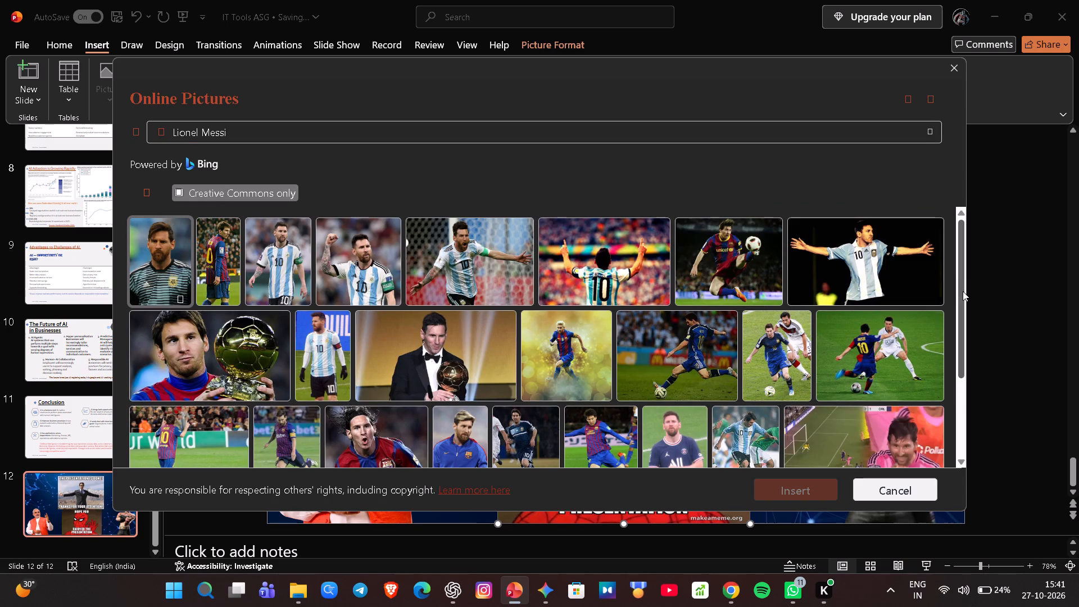
Examine the Lionel Messi pictures from first to last for one that suits the closing slide.
drag(963, 291, 962, 382)
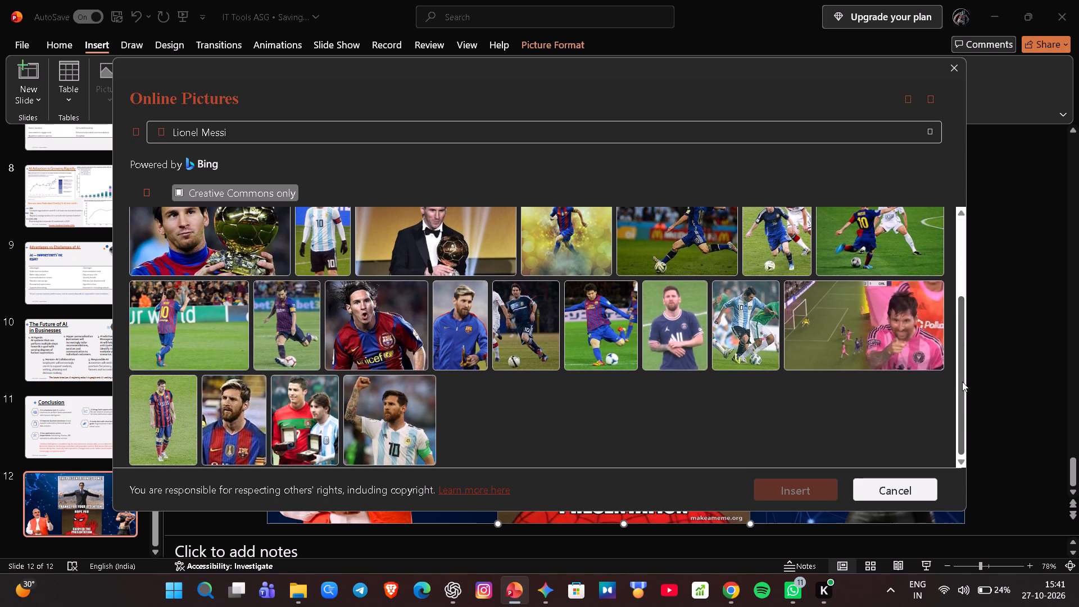
drag(962, 382, 962, 382)
drag(962, 382, 946, 426)
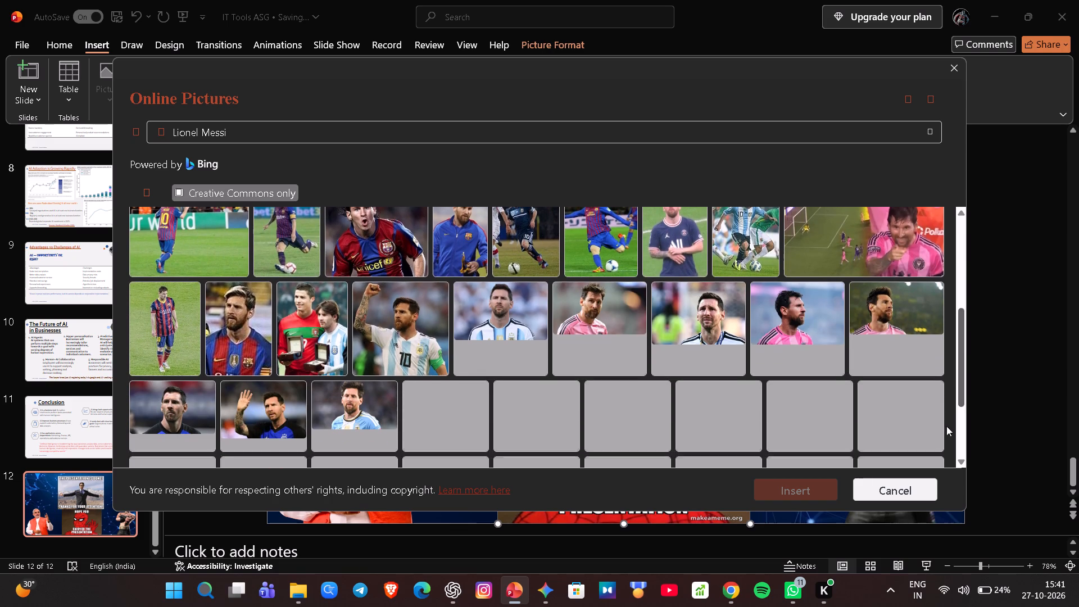
drag(946, 426, 959, 428)
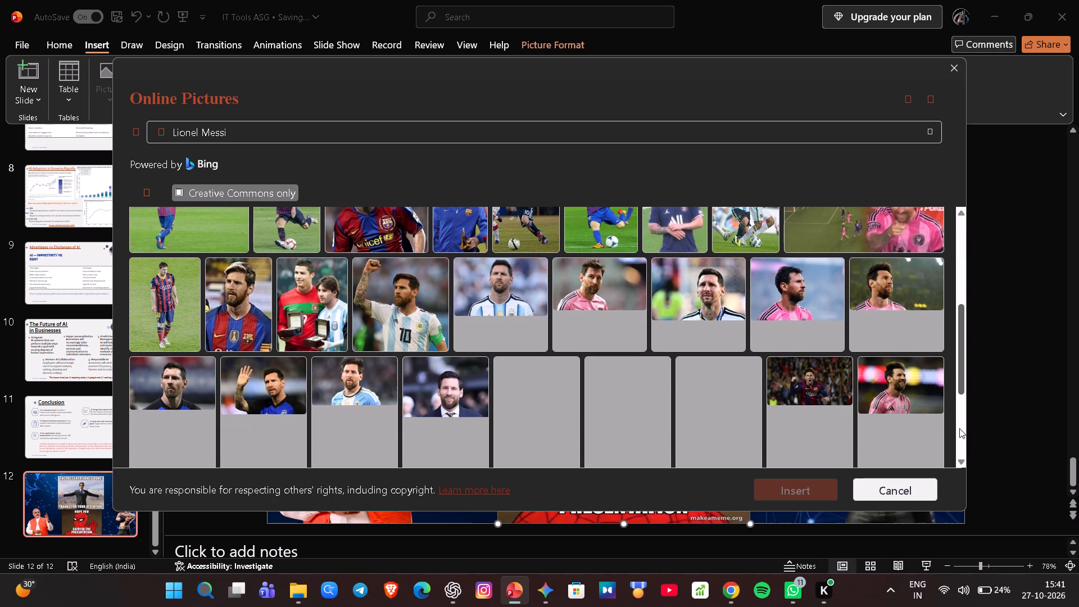
drag(959, 428, 949, 533)
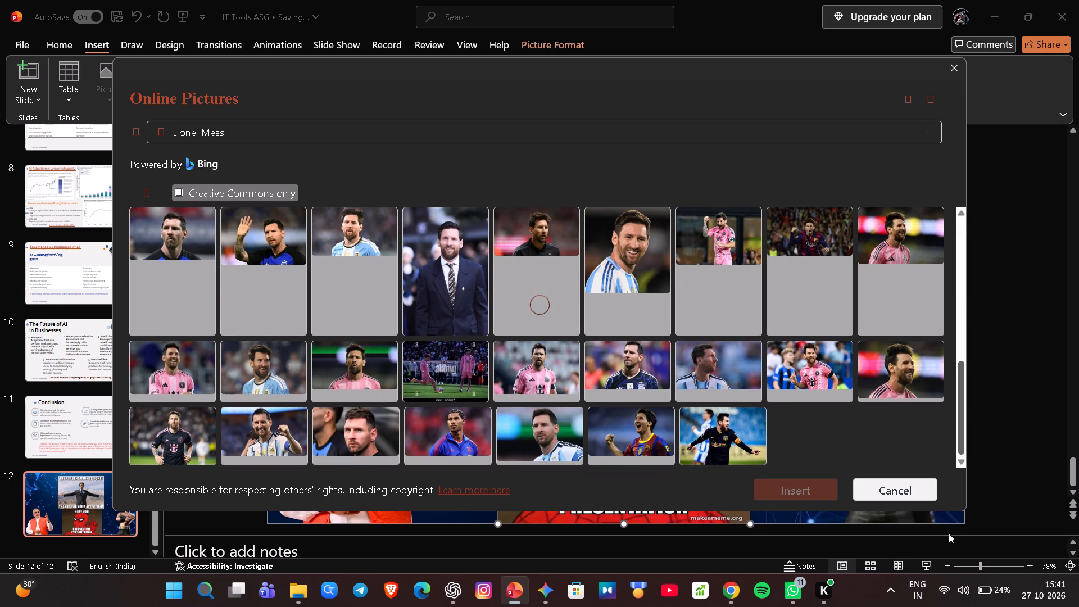
drag(949, 533, 947, 606)
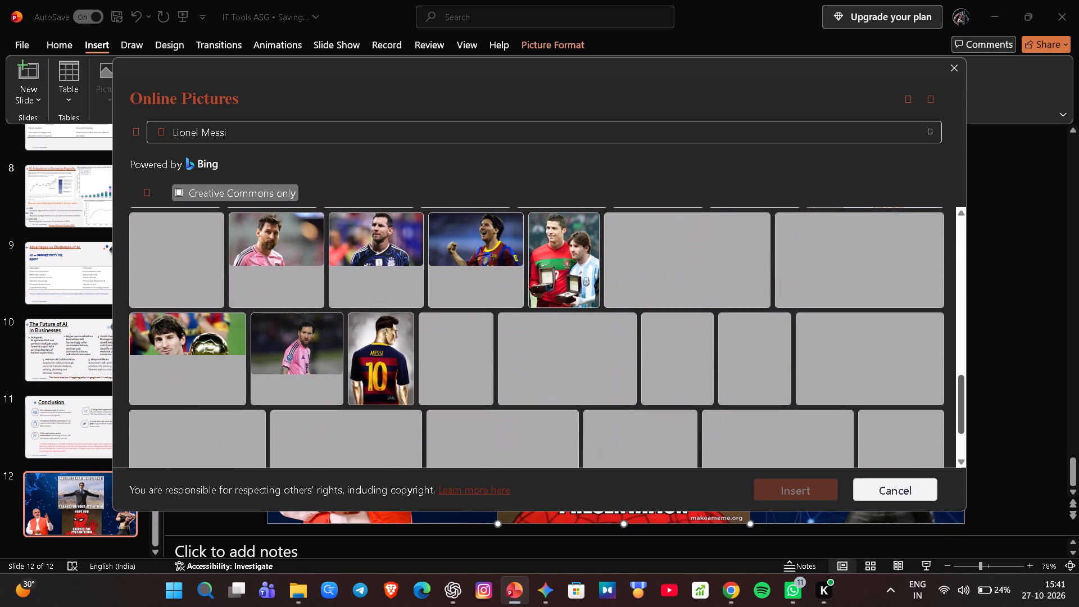
drag(947, 606, 947, 604)
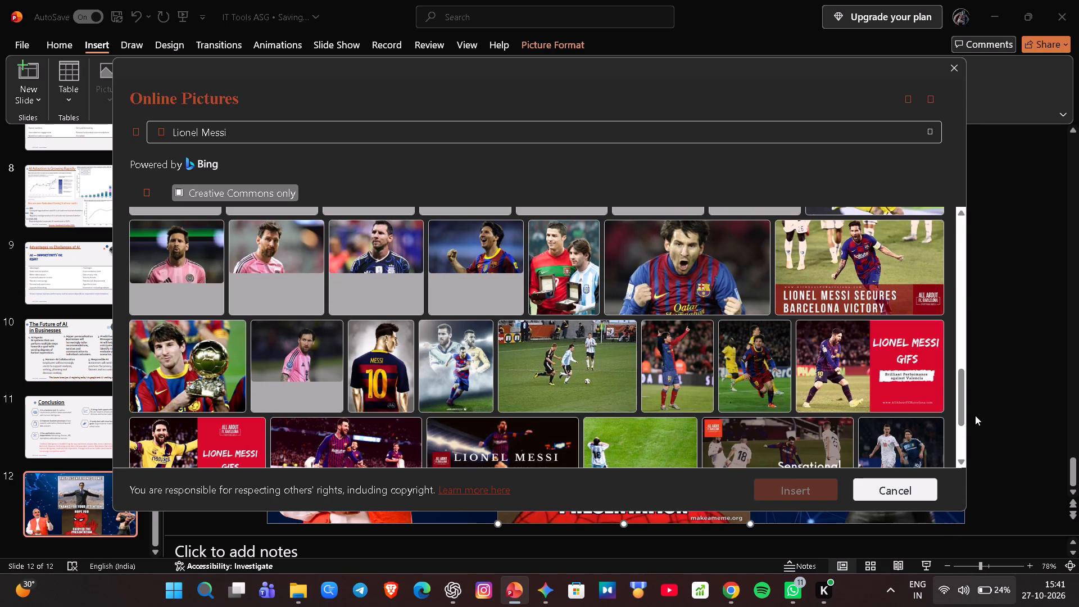
drag(966, 405, 963, 422)
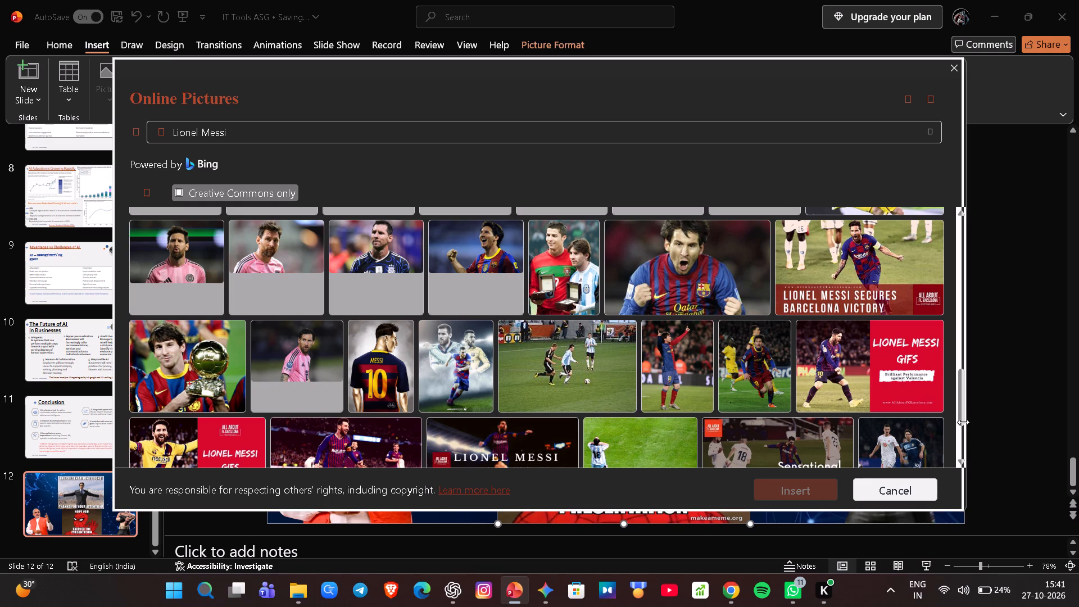
drag(963, 422, 963, 422)
drag(960, 416, 956, 436)
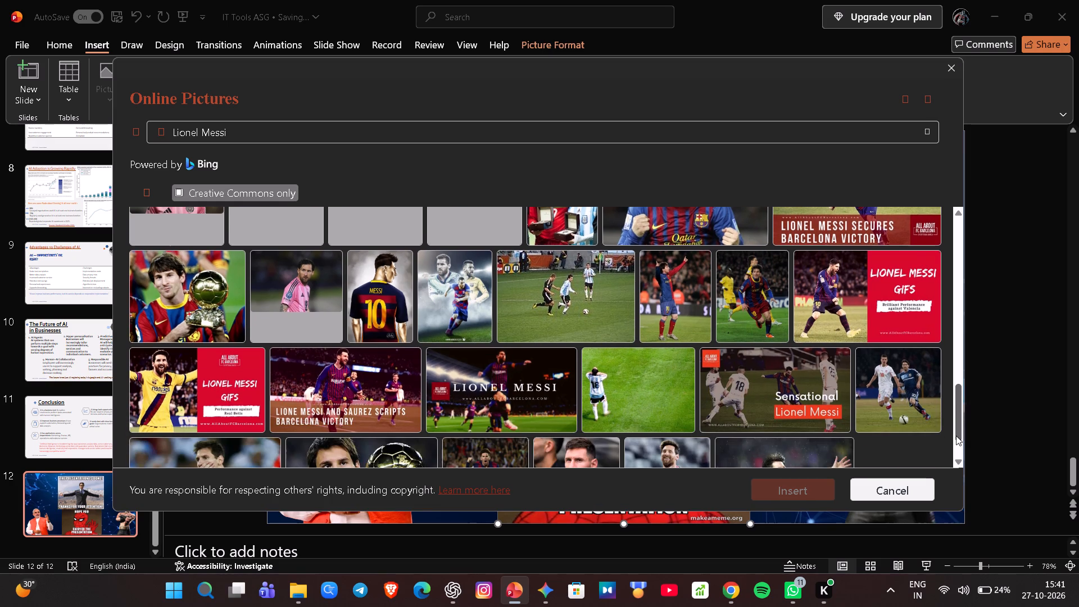
drag(956, 436, 945, 179)
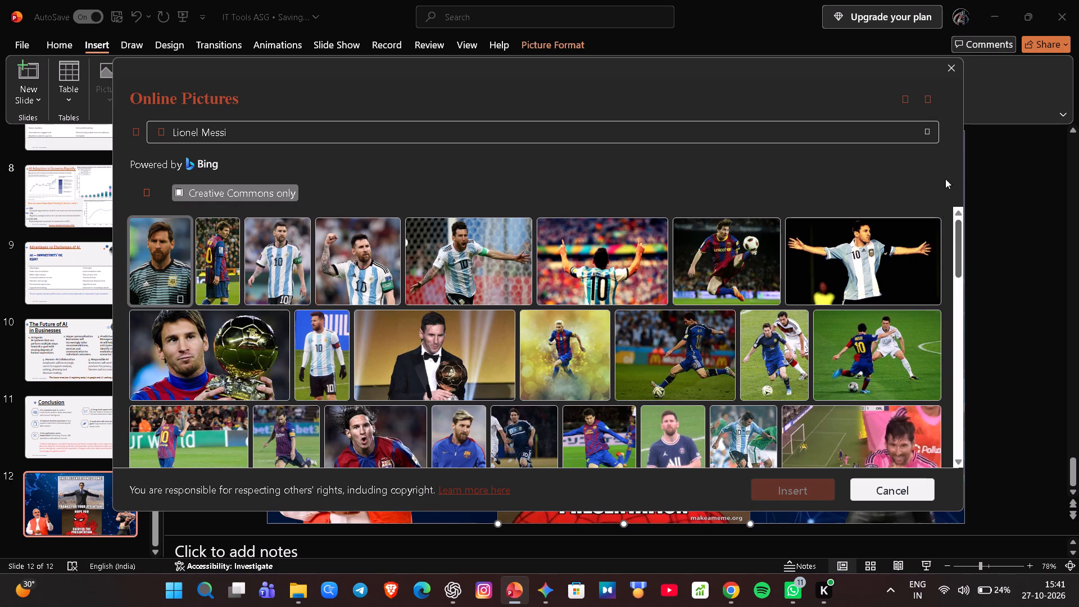
drag(945, 179, 944, 161)
drag(957, 256, 959, 288)
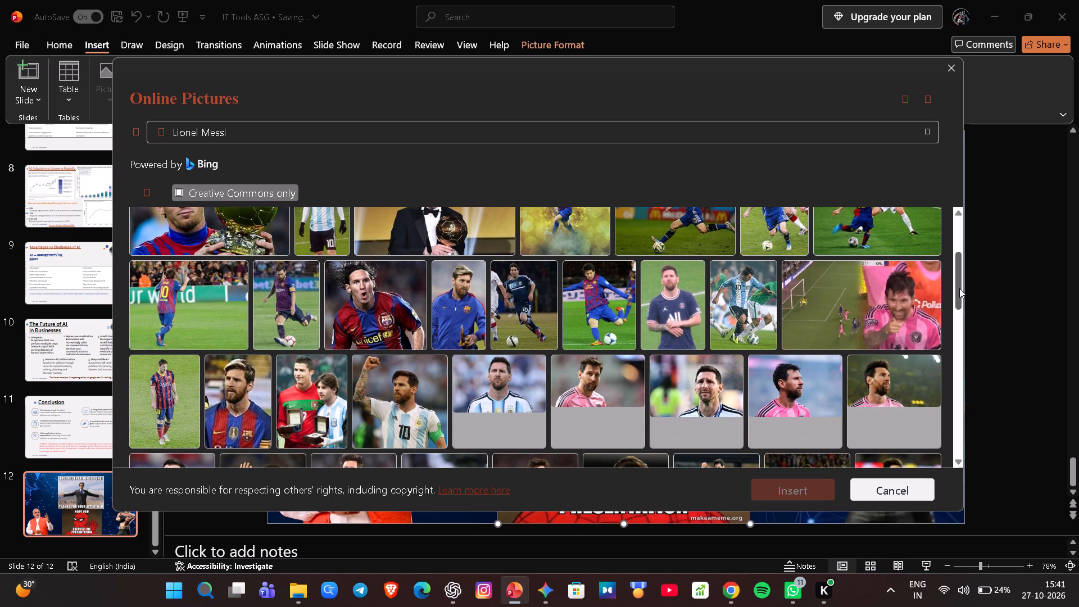
drag(959, 288, 960, 305)
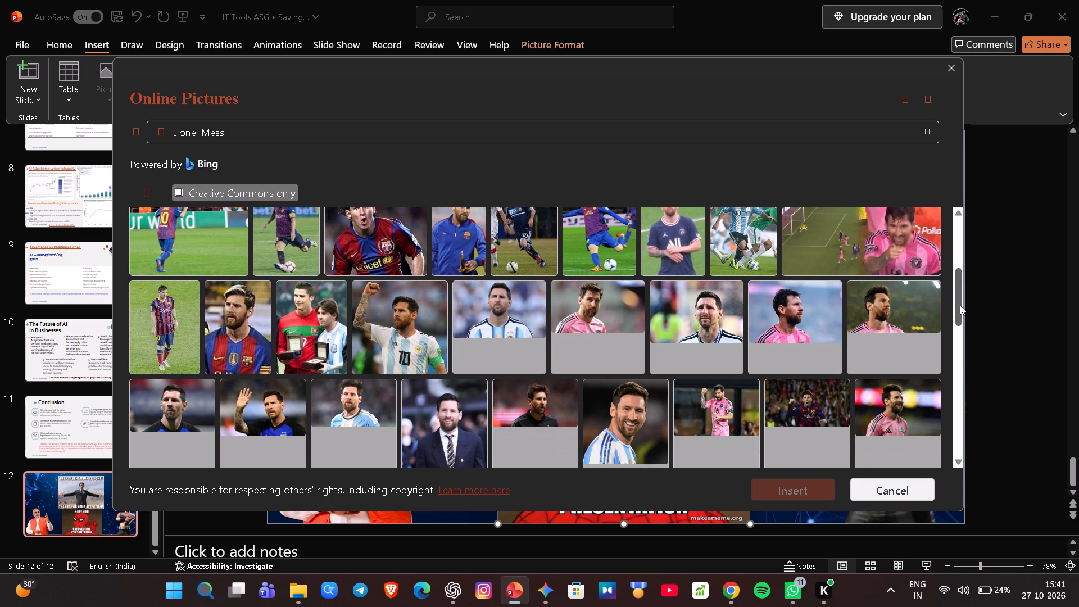
drag(960, 305, 963, 441)
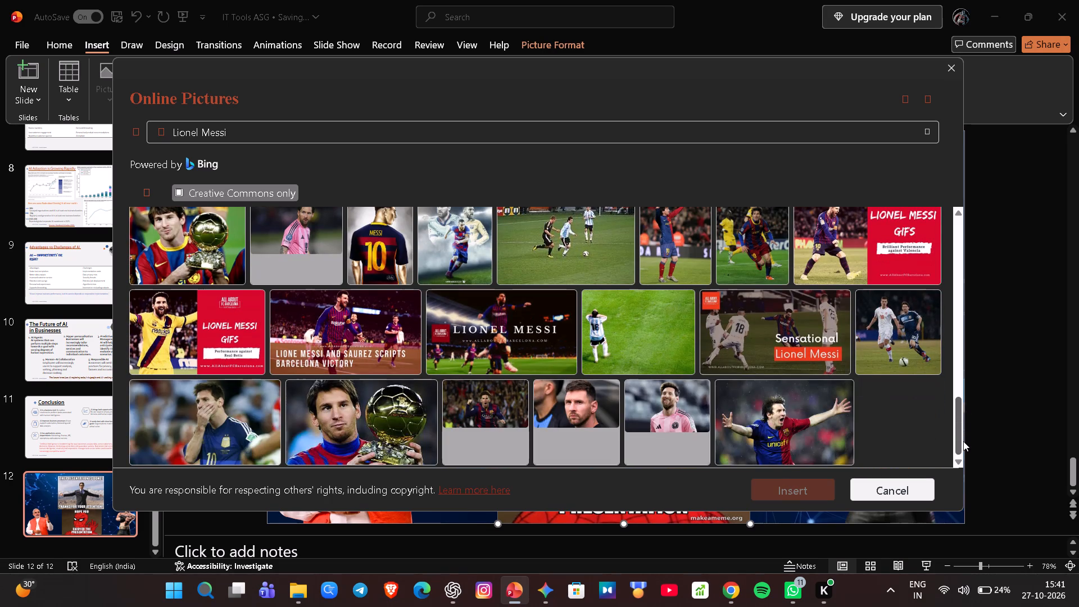
drag(963, 441, 962, 455)
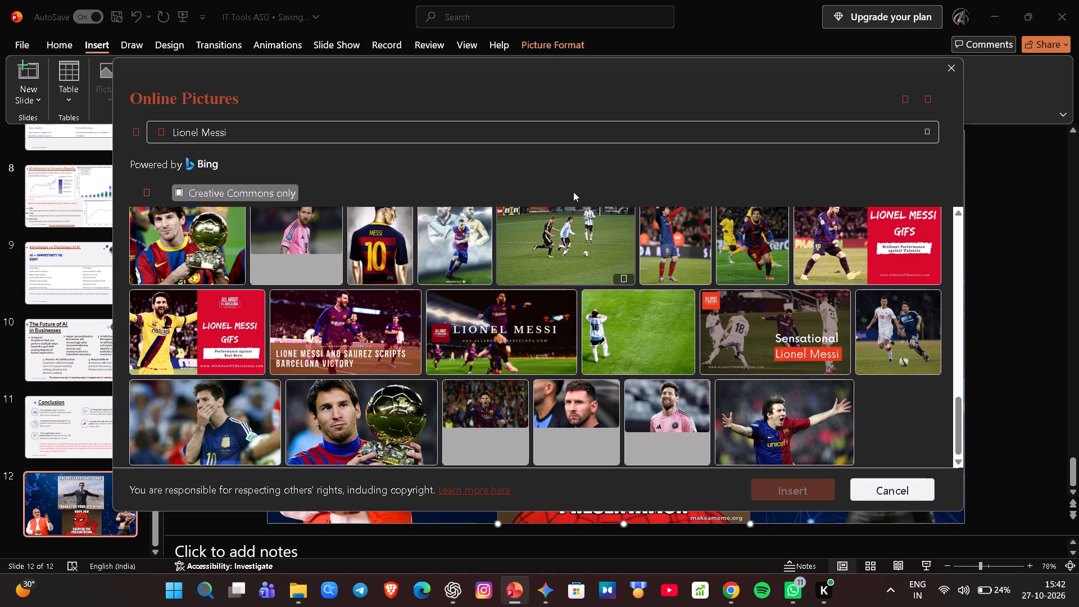
Clear the Lionel Messi search term and search the online pictures for "ronaldo" instead.
click(456, 130)
key(BackSpace)
key(BackSpace)
key(BackSpace)
key(BackSpace)
key(BackSpace)
key(BackSpace)
key(BackSpace)
key(BackSpace)
key(BackSpace)
key(BackSpace)
key(BackSpace)
key(BackSpace)
key(BackSpace)
key(BackSpace)
key(BackSpace)
key(BackSpace)
key(BackSpace)
key(BackSpace)
key(BackSpace)
key(BackSpace)
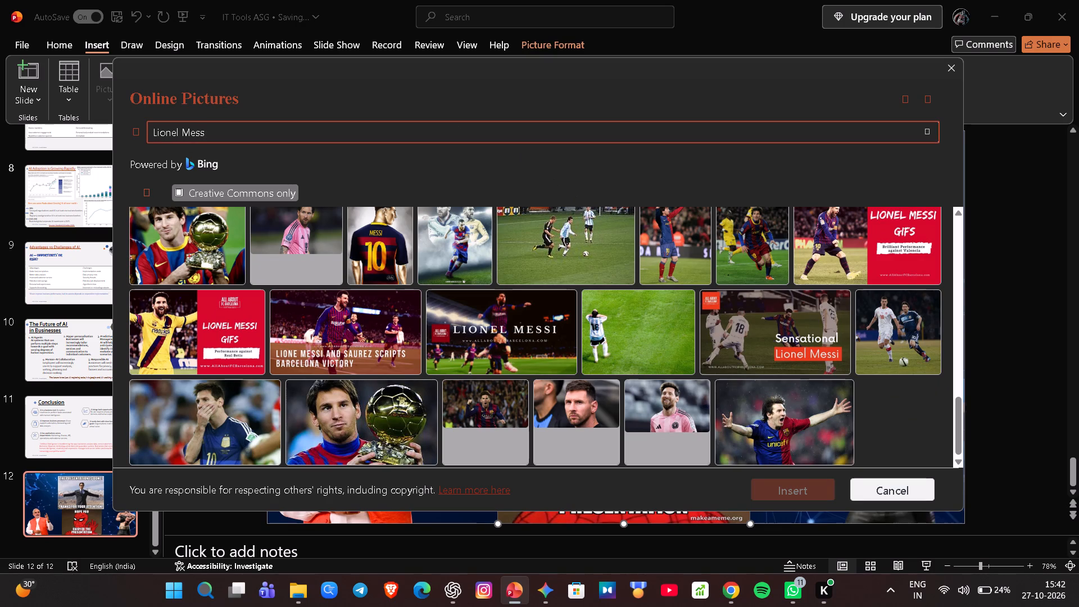
text(ronald)
key(o)
key(Return)
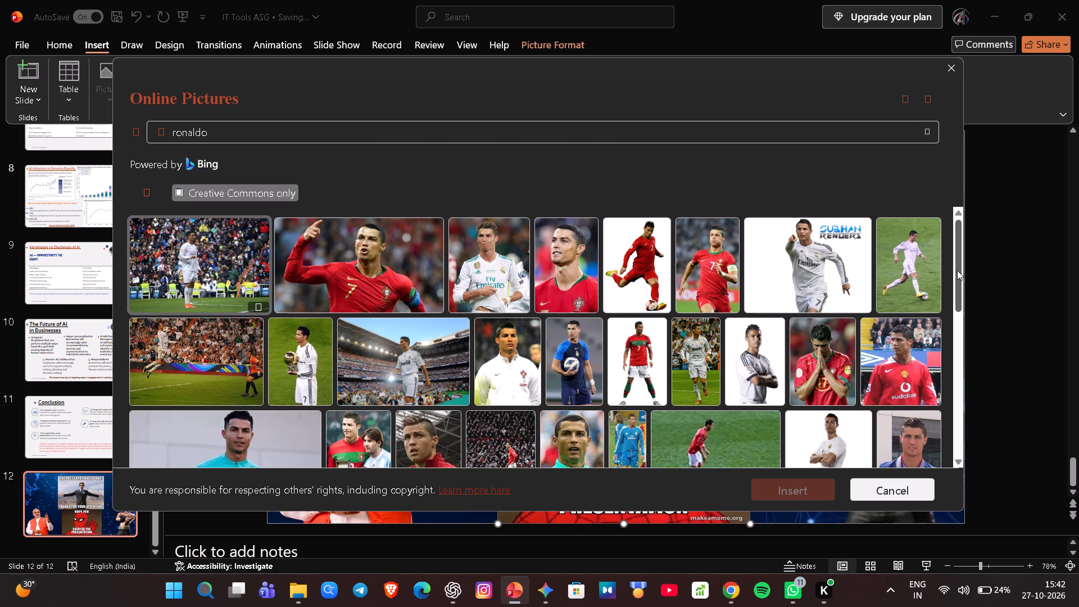
Examine the "ronaldo" online pictures from first to last for one that suits the closing slide.
drag(958, 270, 964, 329)
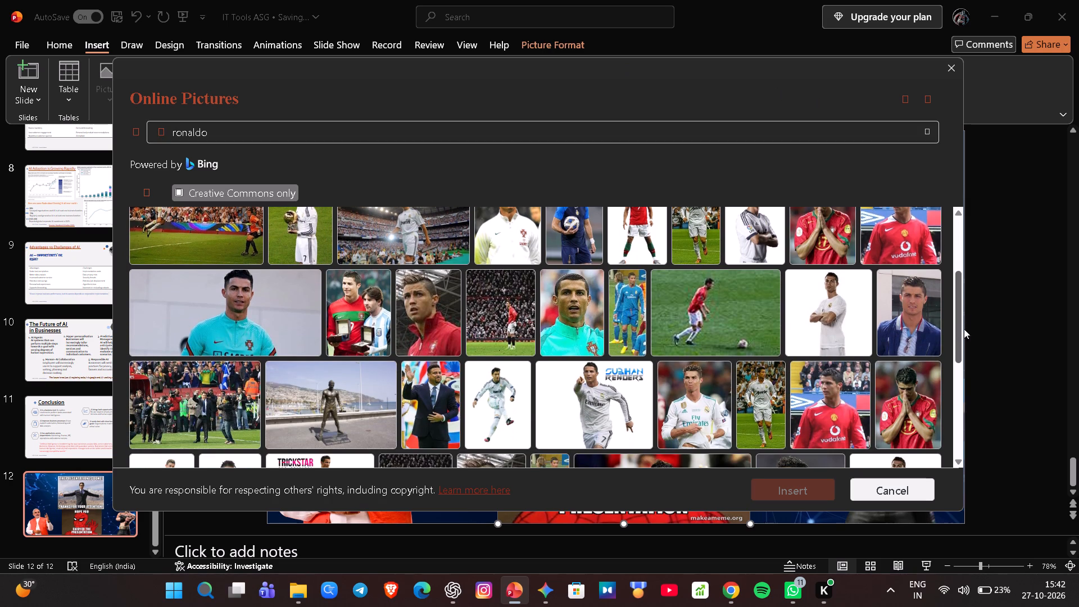
drag(964, 329, 956, 375)
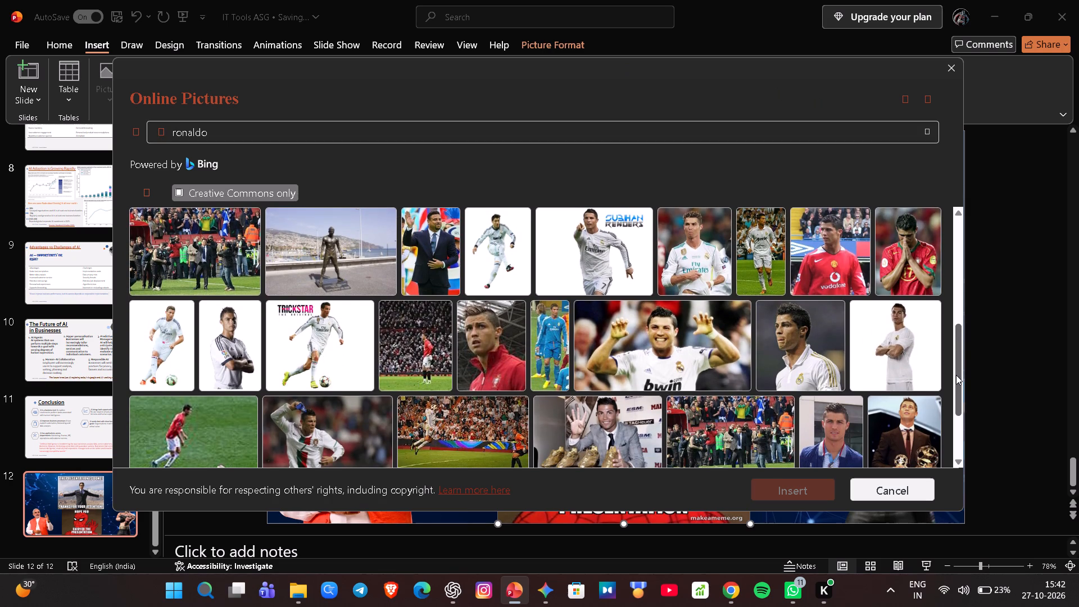
drag(956, 375, 938, 446)
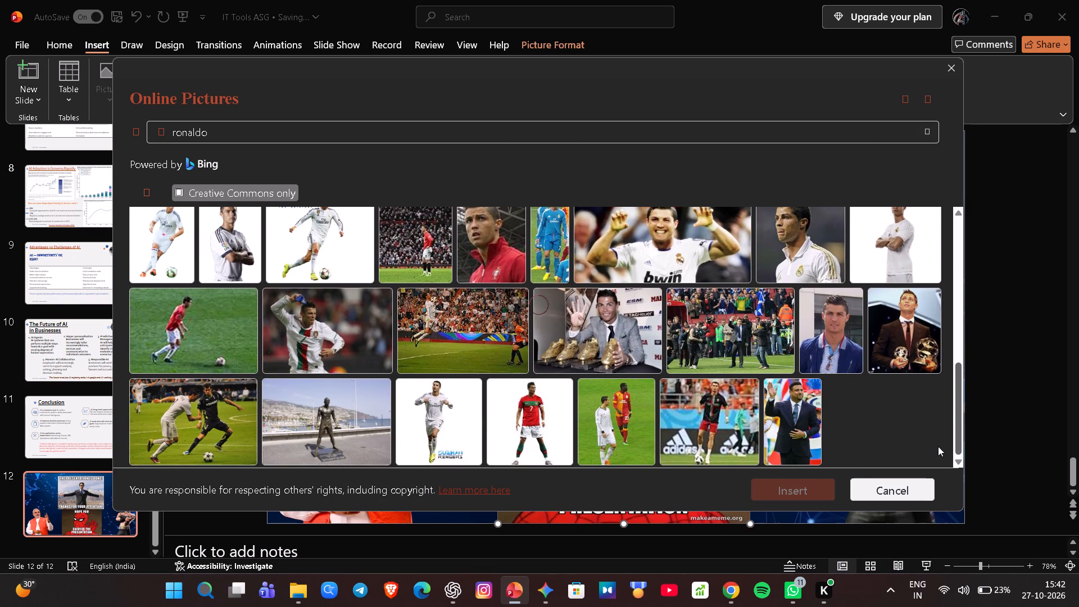
drag(938, 446, 938, 414)
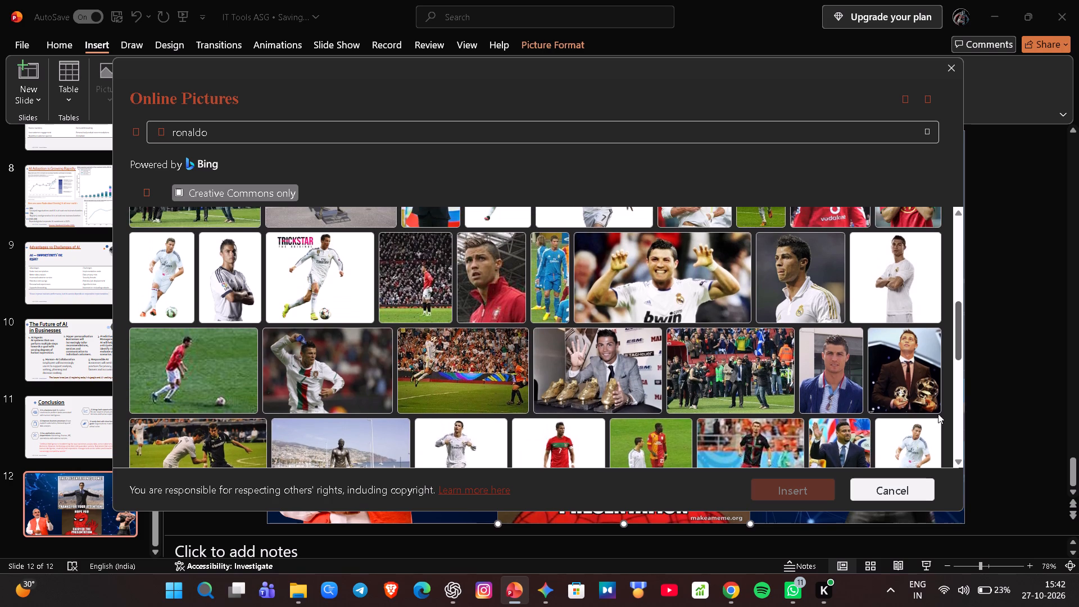
drag(938, 414, 939, 459)
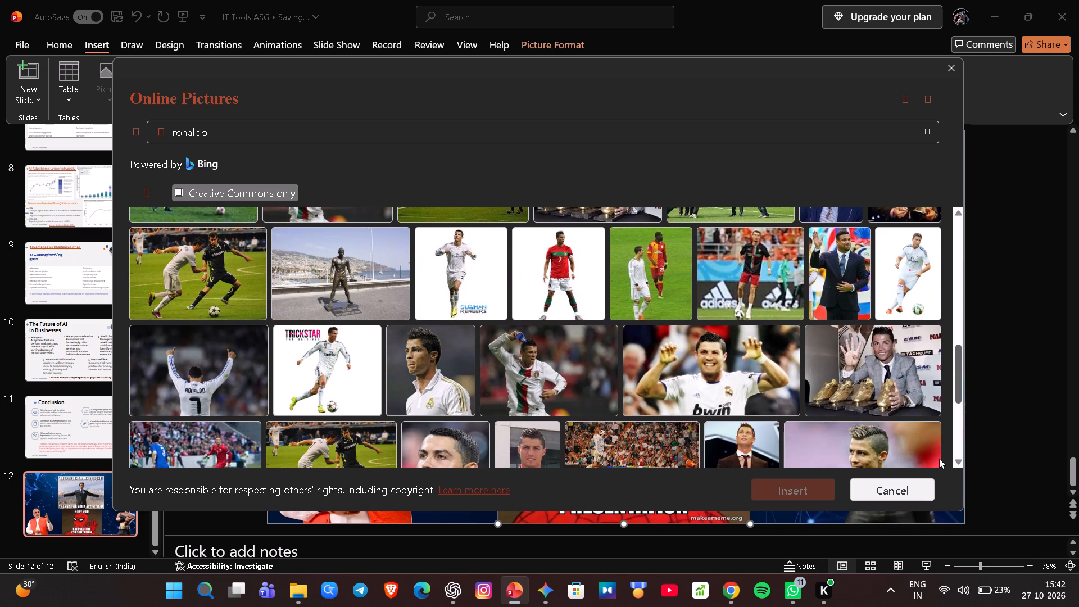
drag(939, 459, 938, 492)
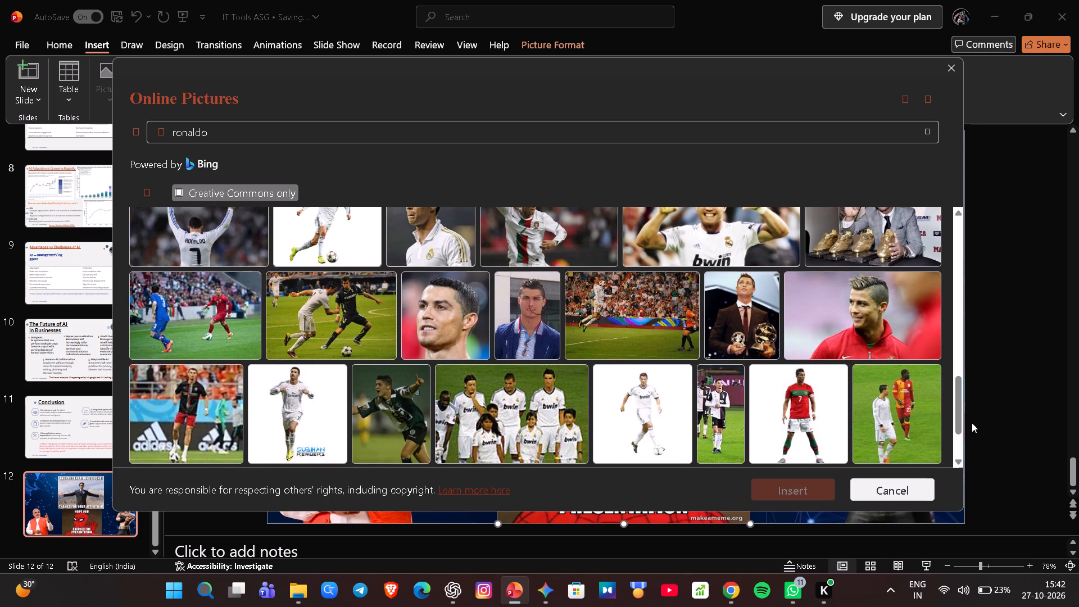
drag(960, 416, 971, 483)
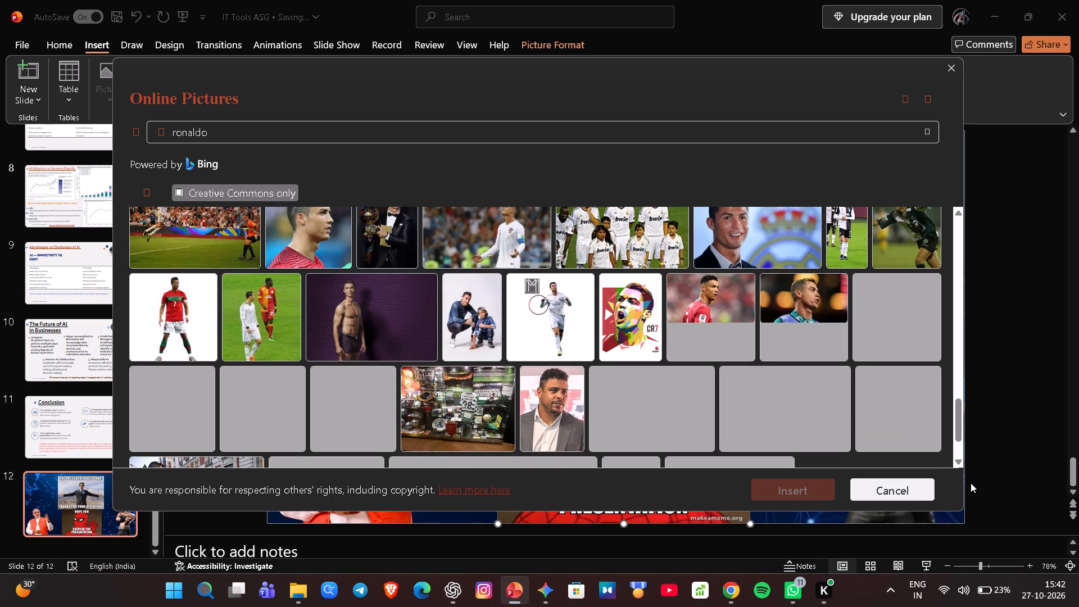
drag(971, 483, 971, 499)
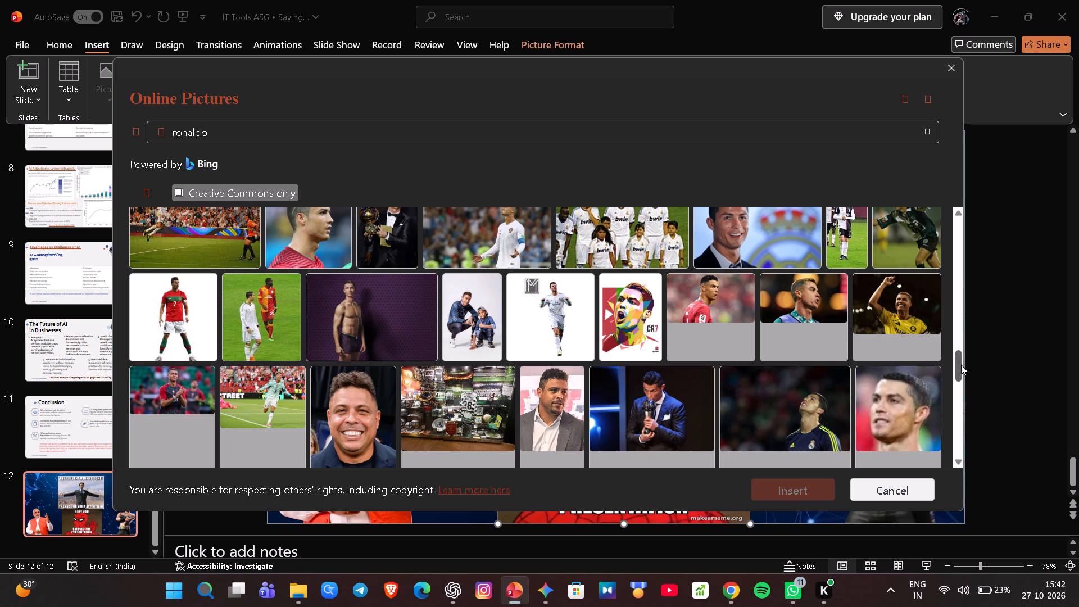
drag(960, 365, 965, 415)
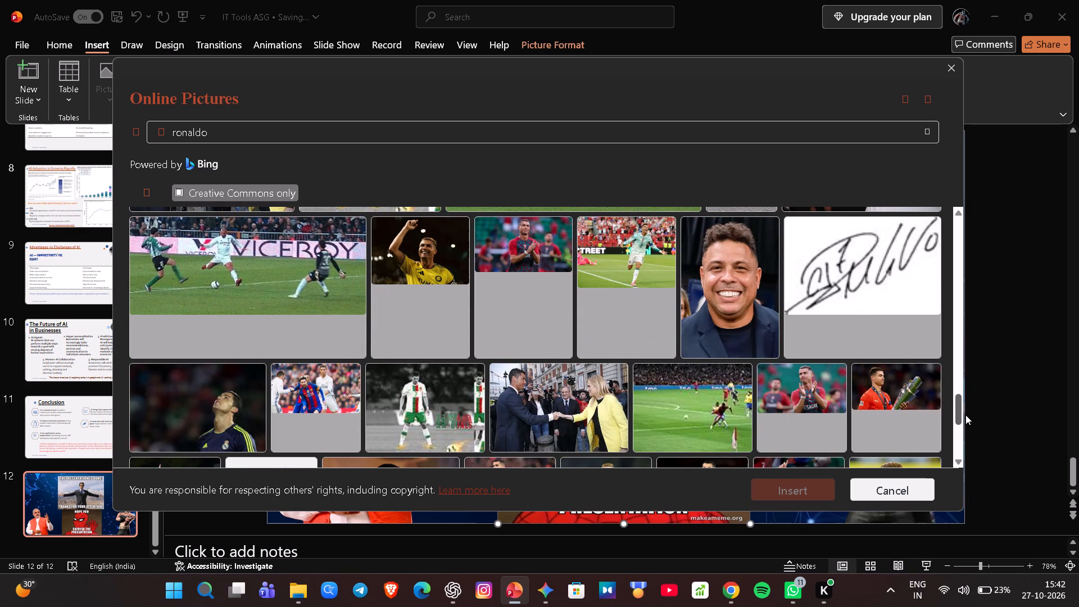
drag(965, 415, 964, 419)
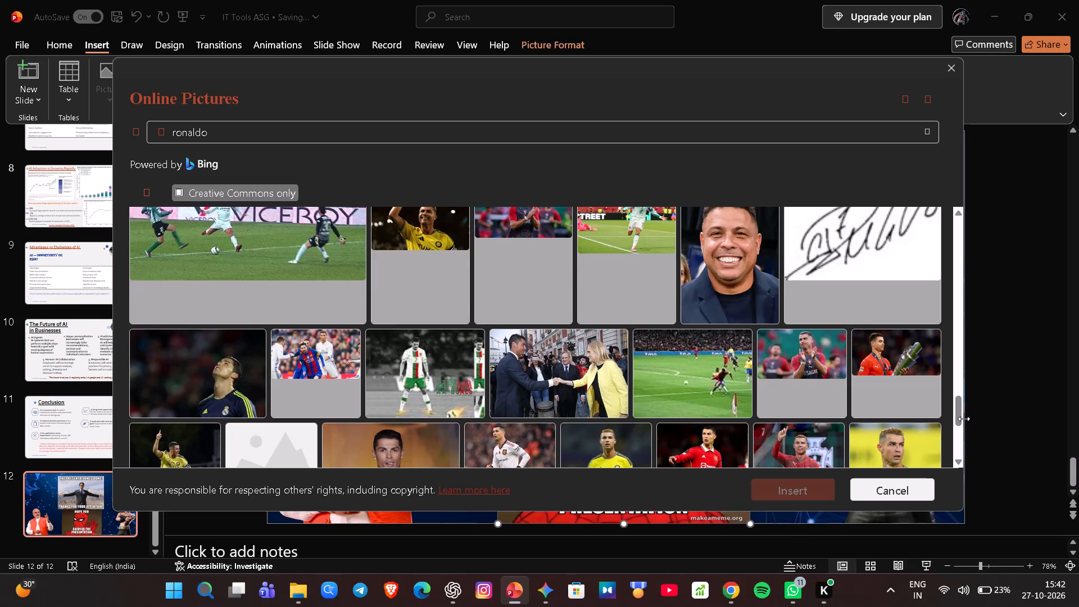
drag(959, 405, 954, 434)
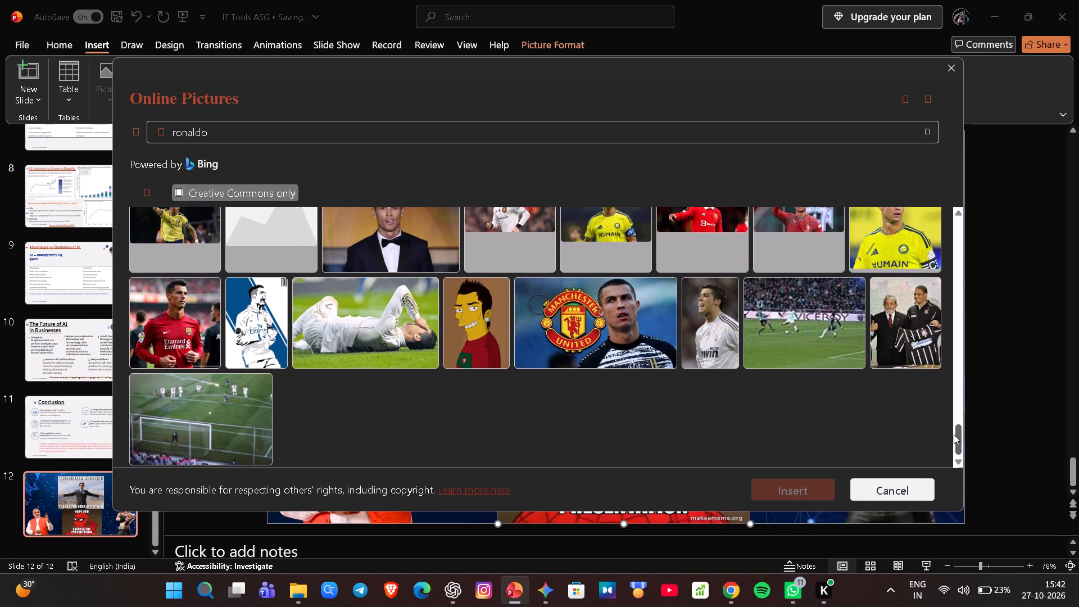
drag(954, 434, 953, 431)
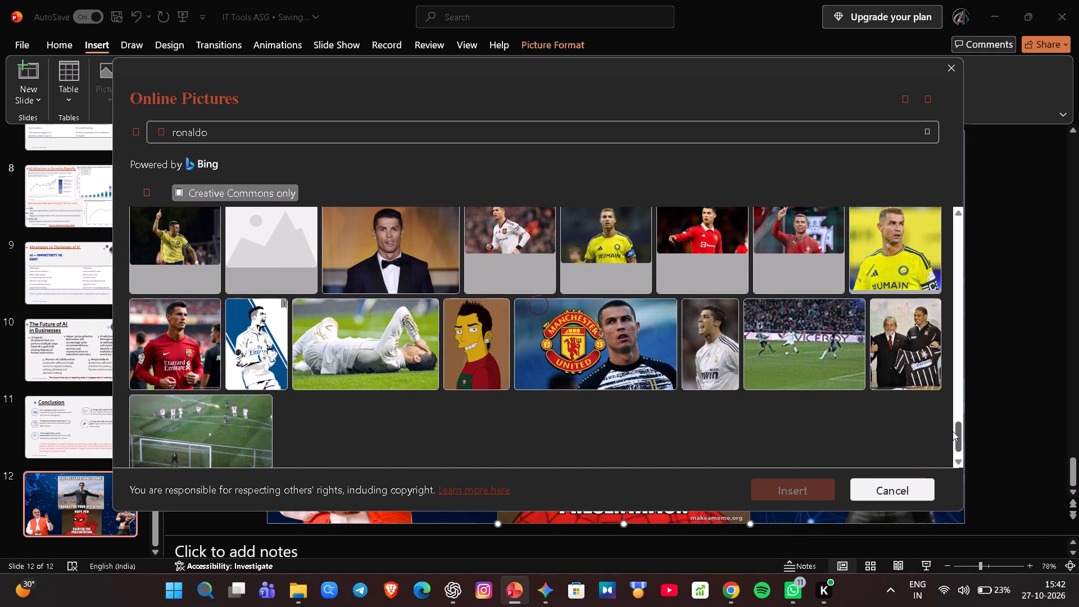
drag(953, 431, 950, 464)
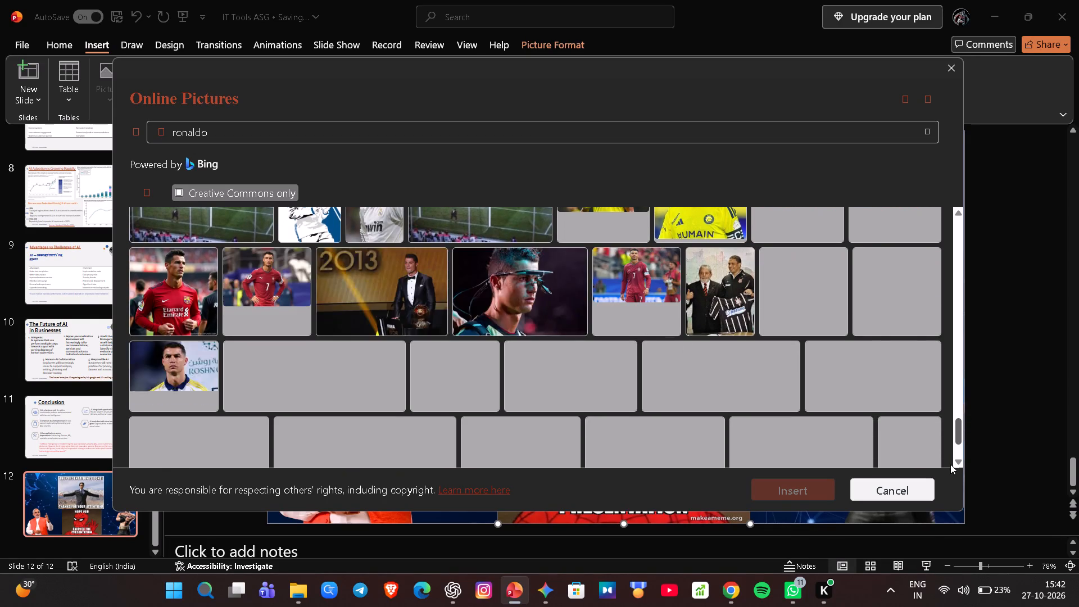
drag(950, 464, 950, 473)
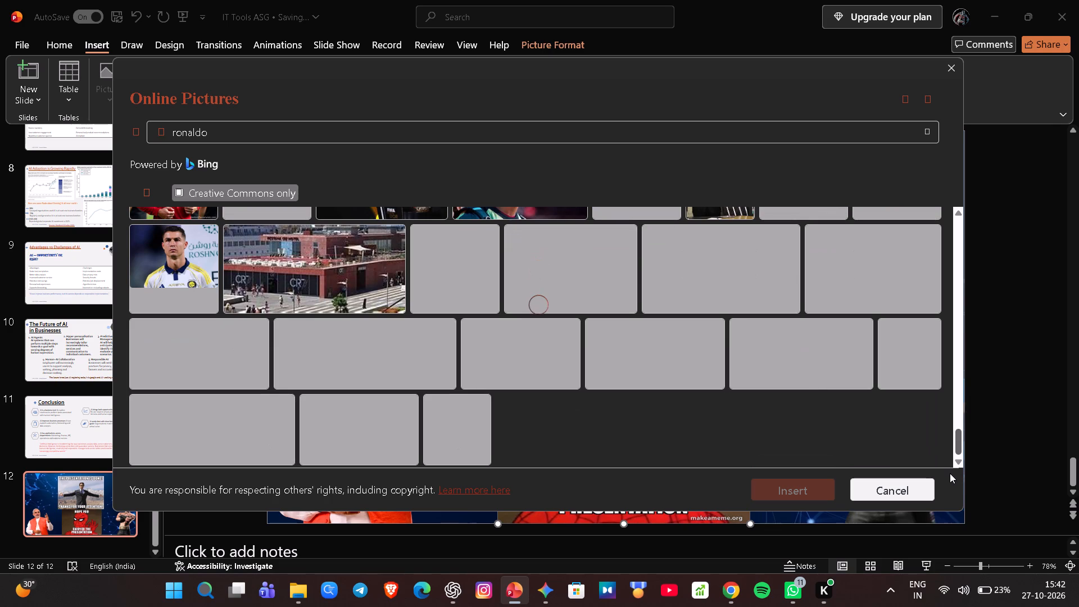
drag(950, 473, 949, 498)
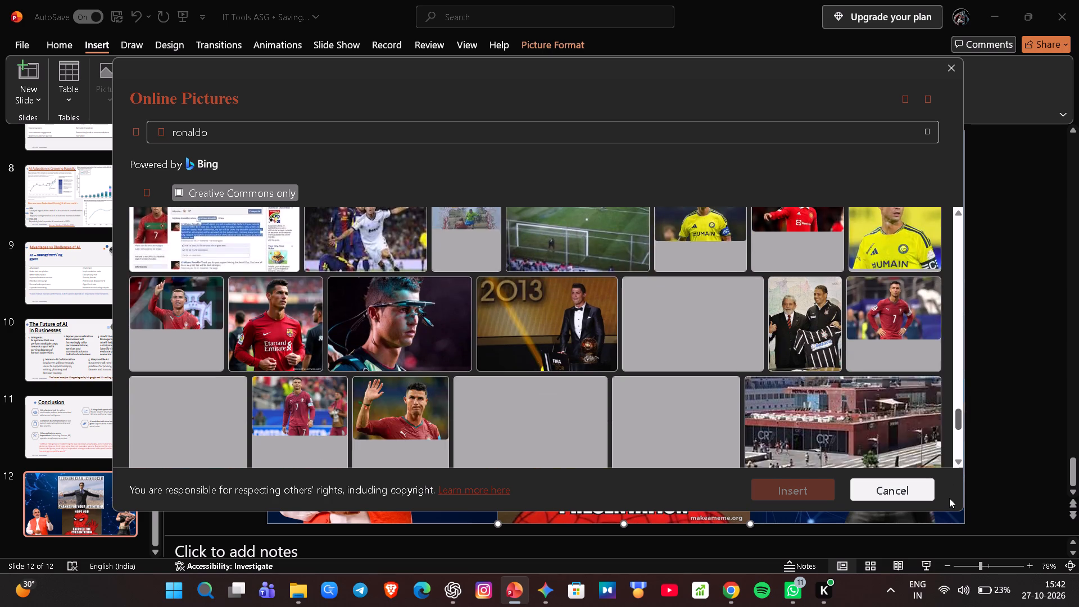
drag(949, 498, 947, 510)
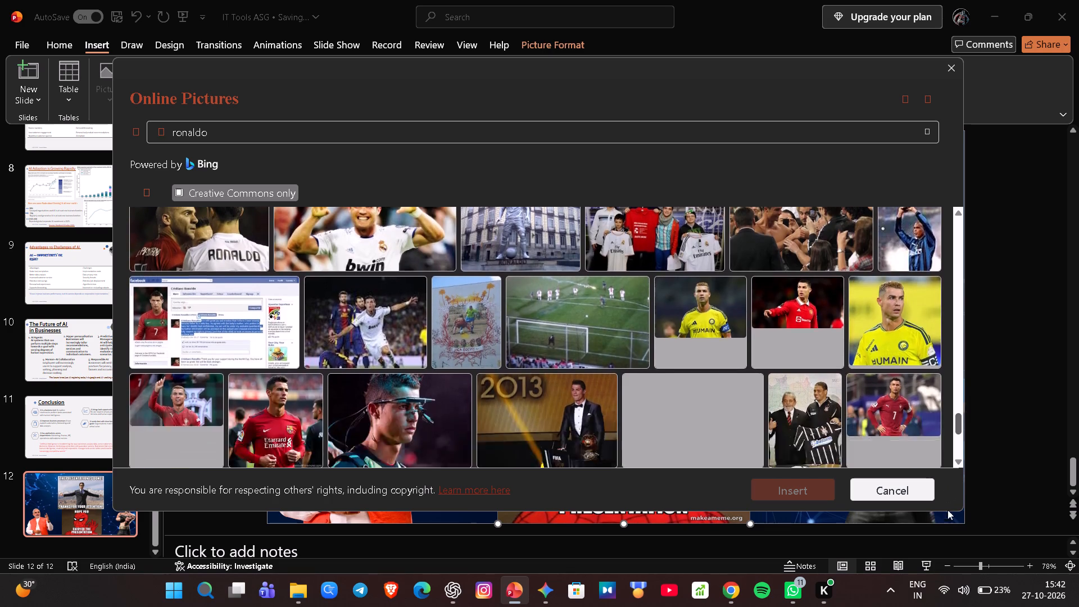
drag(947, 510, 950, 265)
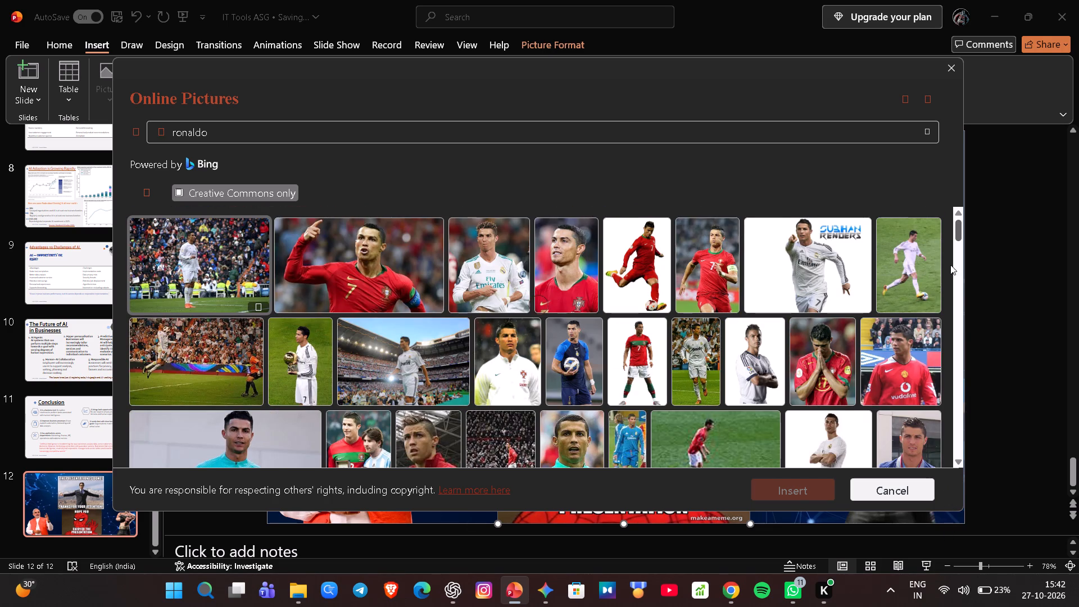
drag(950, 265, 947, 256)
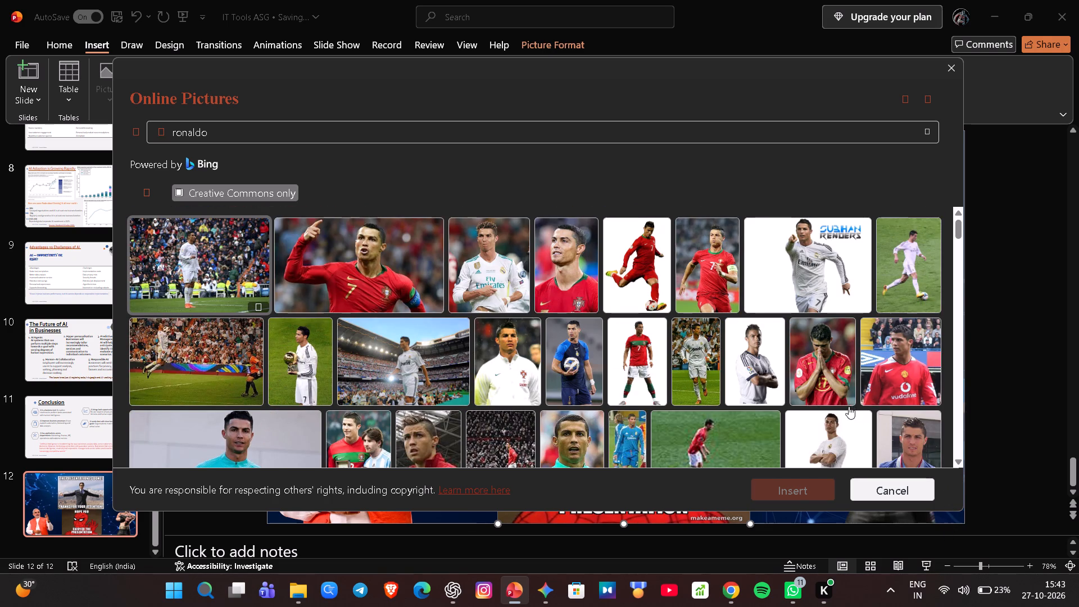
Insert the Ronaldo picture with folded arms and white shirt, and place it in slide 12's upper-right corner.
double_click(848, 421)
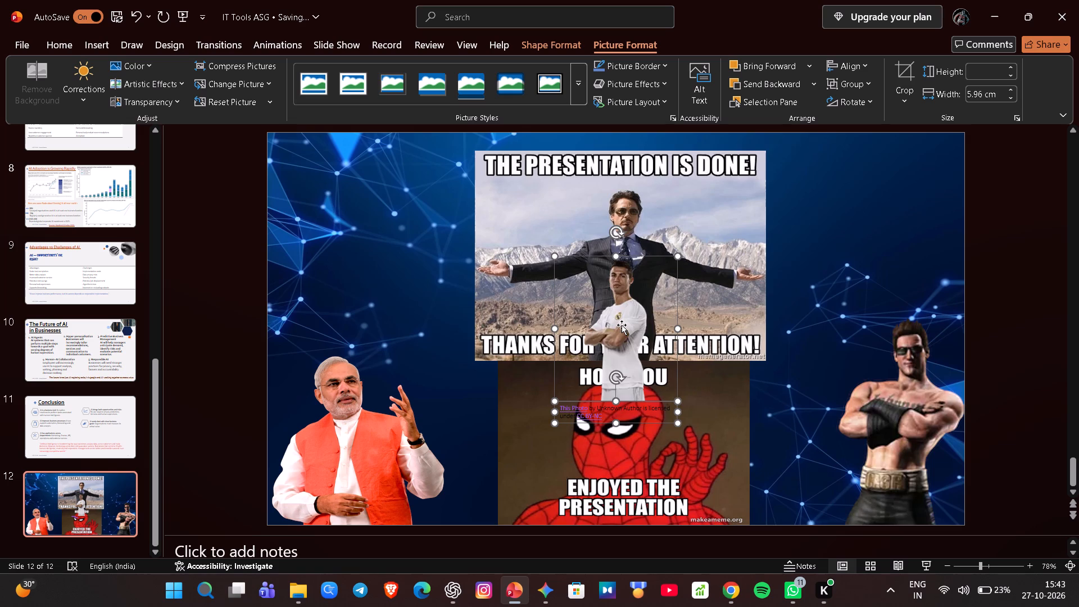
drag(622, 325, 908, 204)
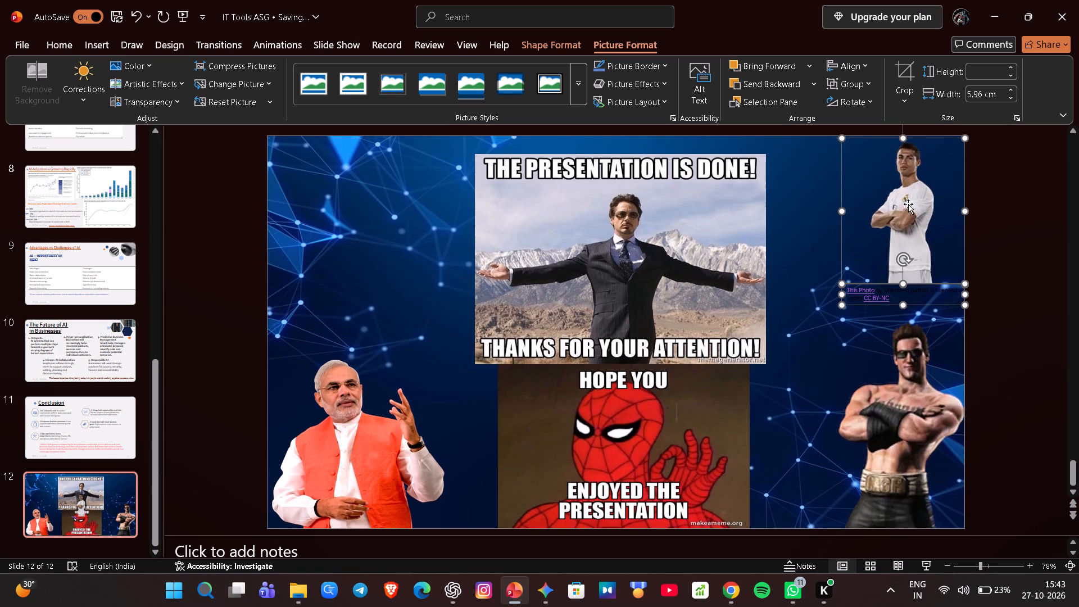
Delete the photo attribution text beneath the Ronaldo picture.
click(888, 301)
key(BackSpace)
key(BackSpace)
key(BackSpace)
key(BackSpace)
key(BackSpace)
key(BackSpace)
key(BackSpace)
key(BackSpace)
key(BackSpace)
key(BackSpace)
key(BackSpace)
key(BackSpace)
key(BackSpace)
key(BackSpace)
key(BackSpace)
key(BackSpace)
key(BackSpace)
key(BackSpace)
key(BackSpace)
key(BackSpace)
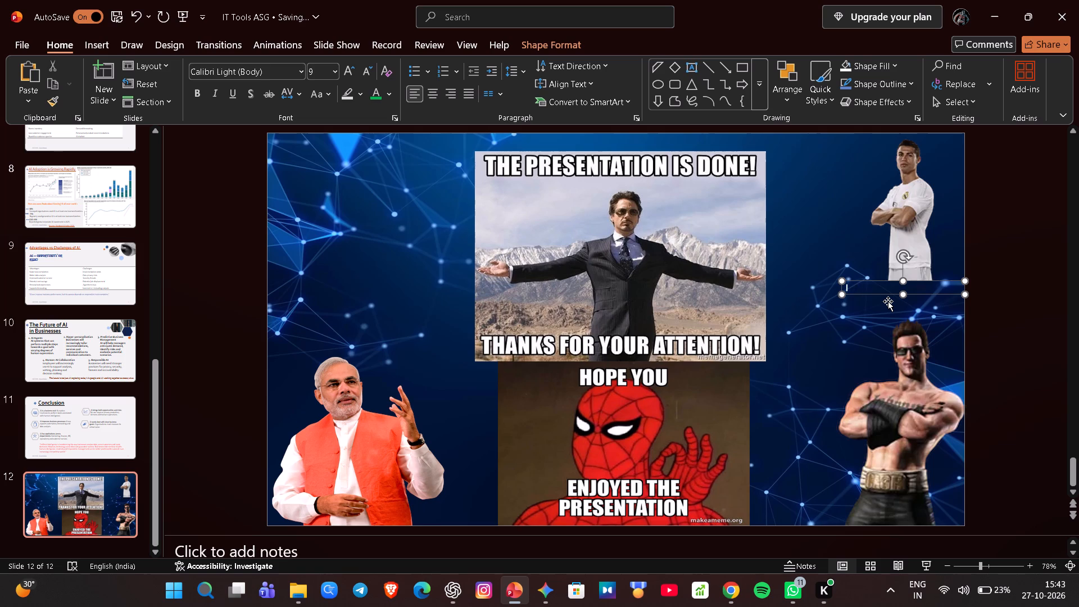
Widen the Ronaldo picture from its left side toward the "The presentation is done!" meme.
click(906, 221)
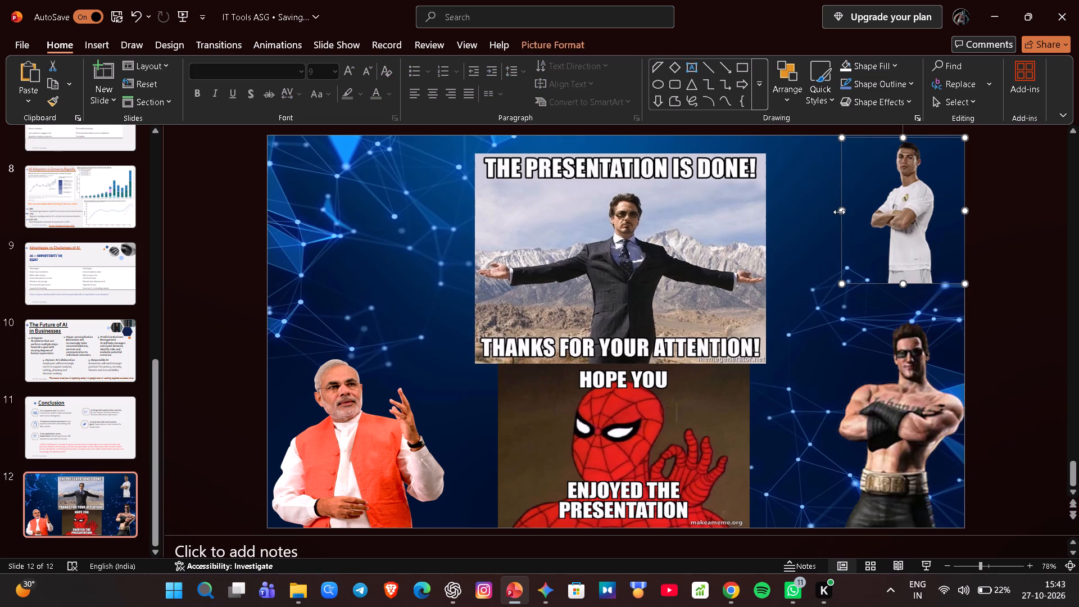
drag(840, 212, 803, 216)
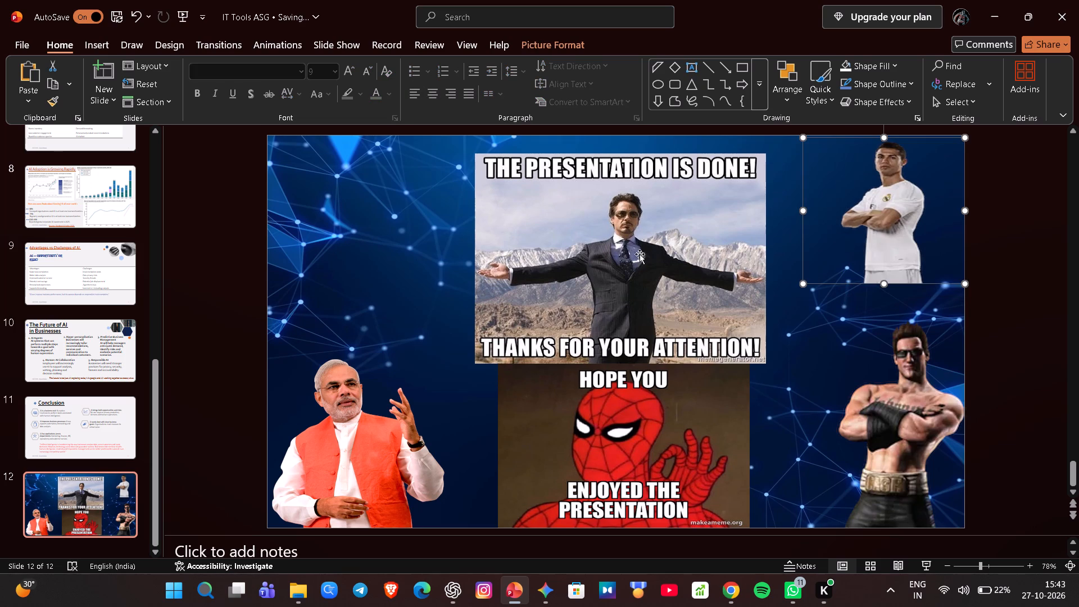
Move the "The presentation is done!" meme up to the slide's top edge and slightly left.
drag(623, 259, 616, 240)
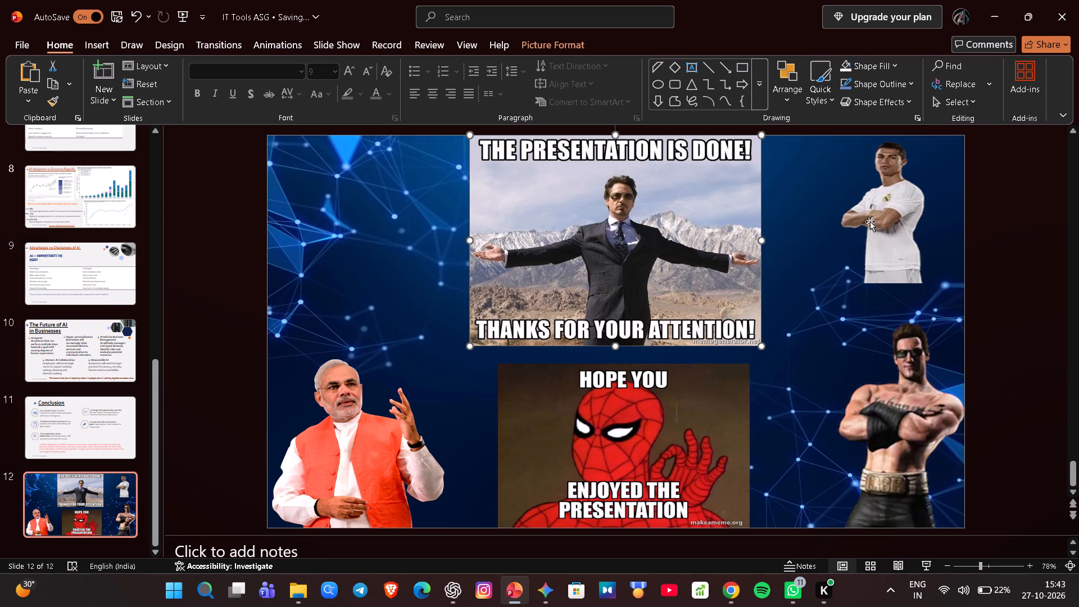
Enlarge the Ronaldo picture downward to just above the fighter's head and slightly farther left toward the meme.
click(871, 221)
drag(886, 286, 887, 309)
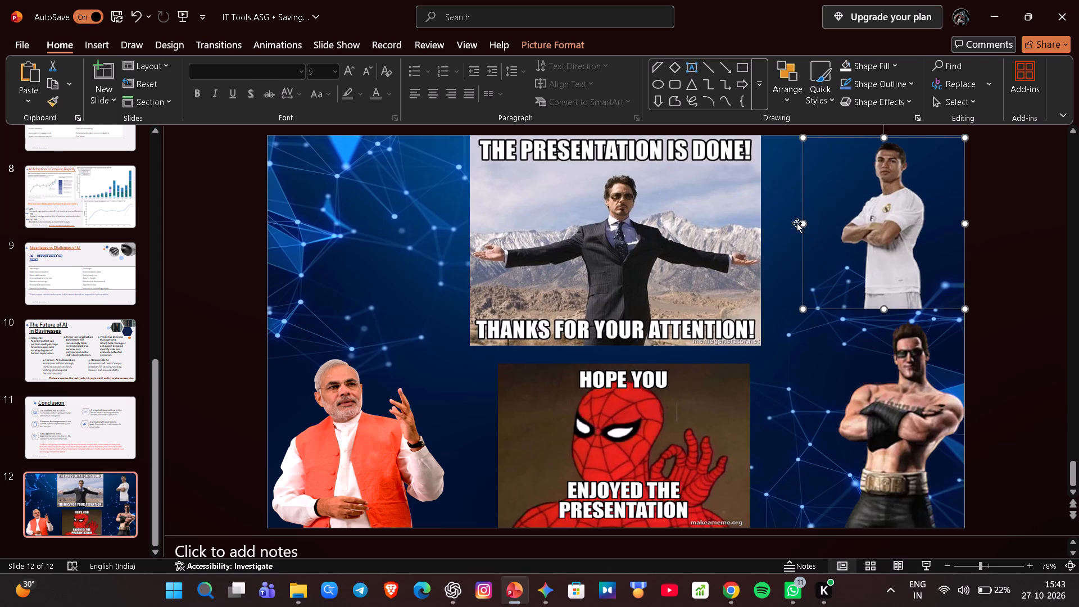
drag(799, 226, 783, 230)
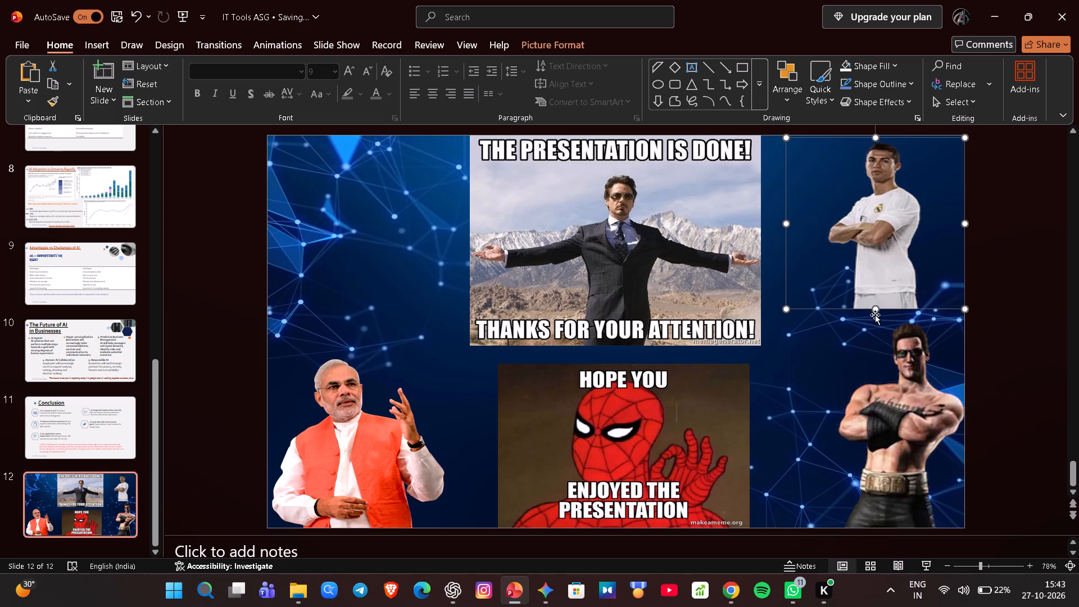
drag(875, 309, 877, 320)
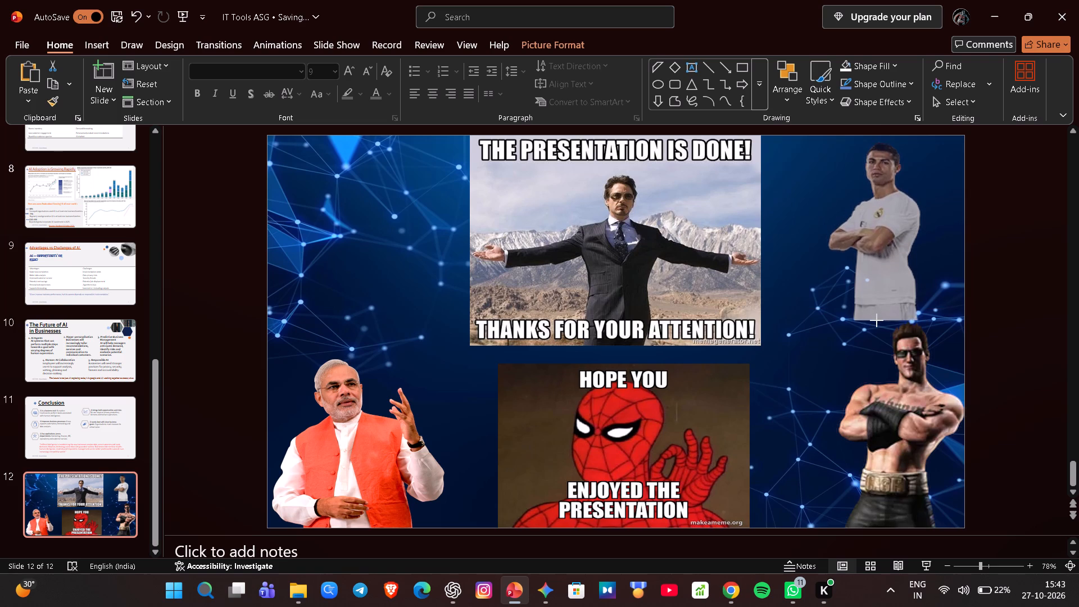
drag(877, 320, 876, 316)
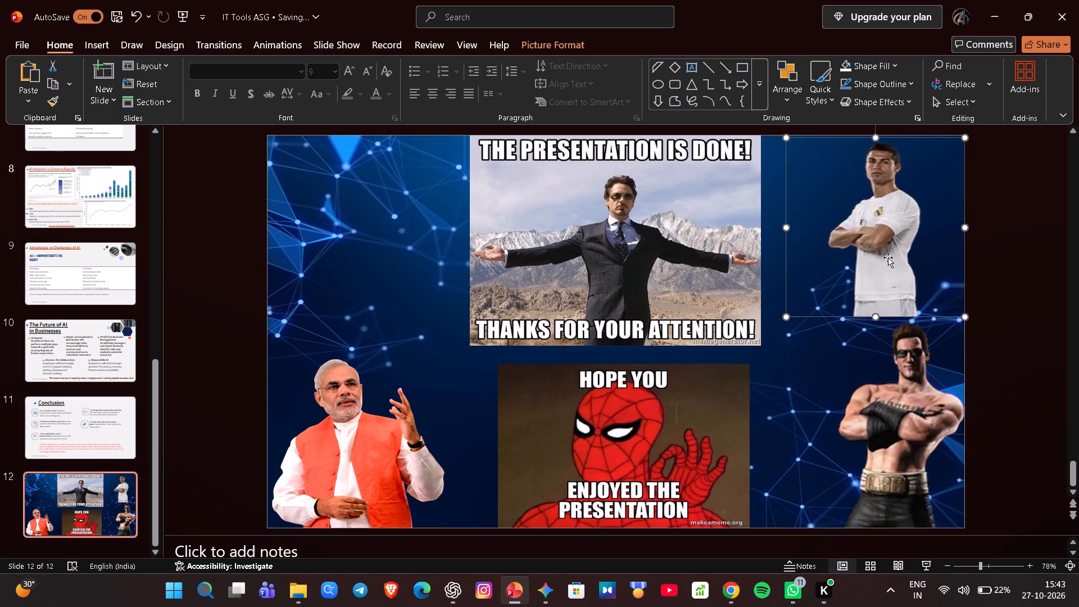
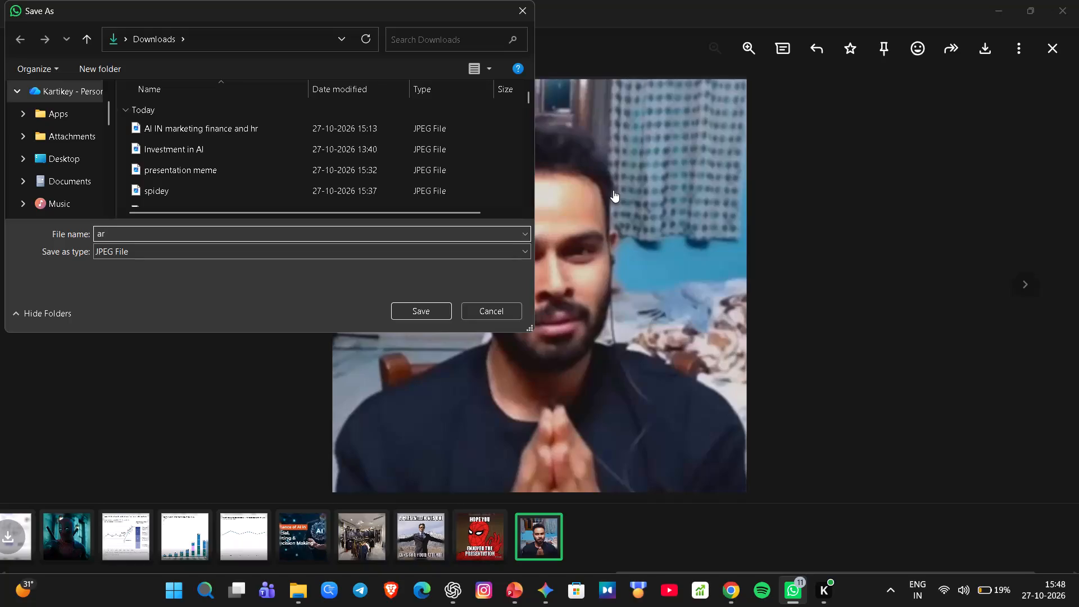
key(BackSpace)
text(it bala)
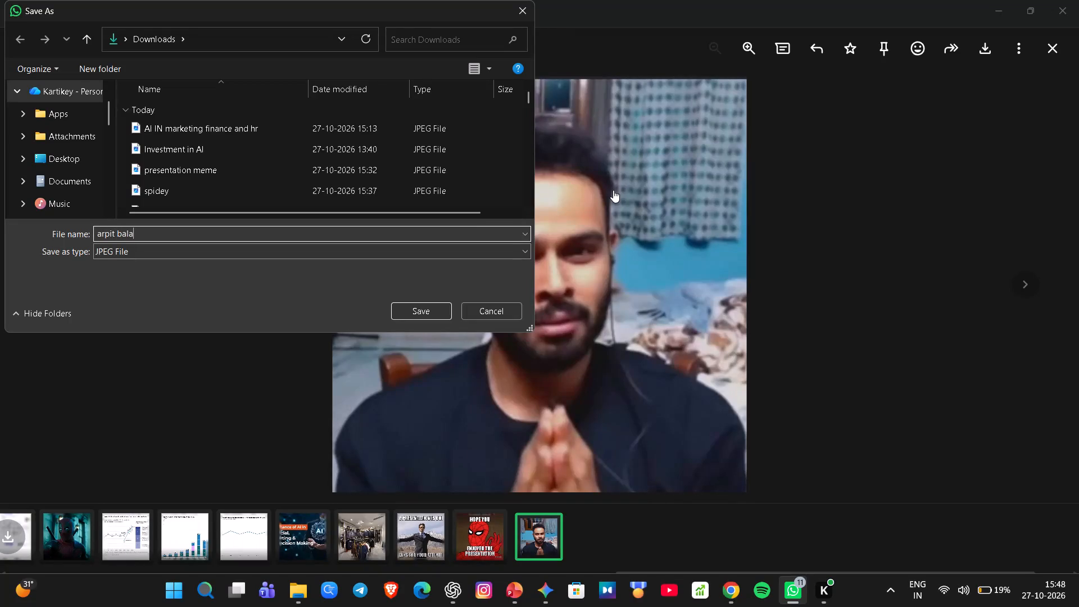
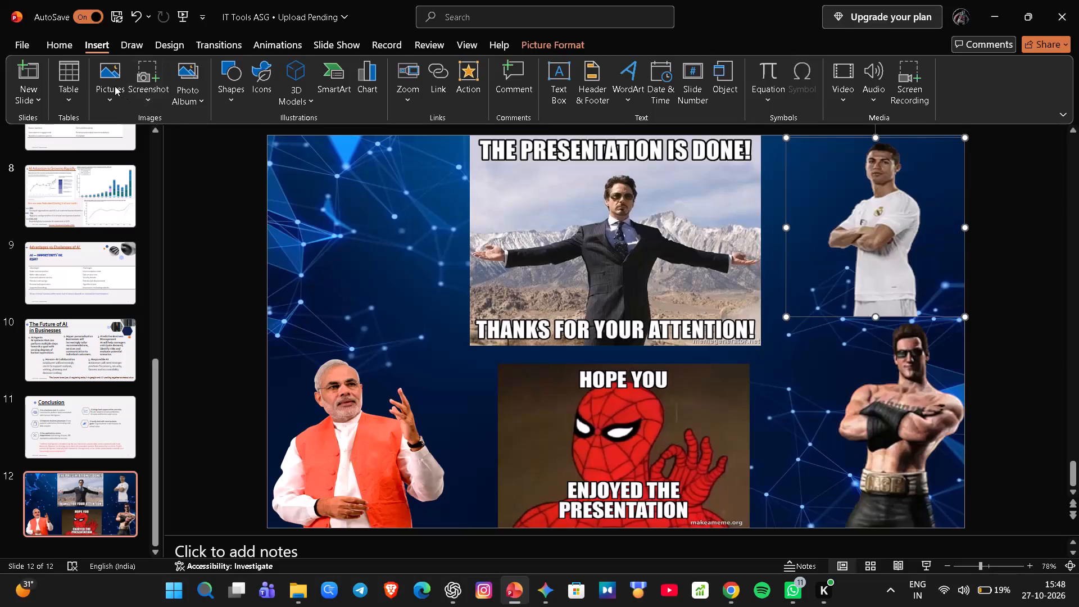
click(115, 86)
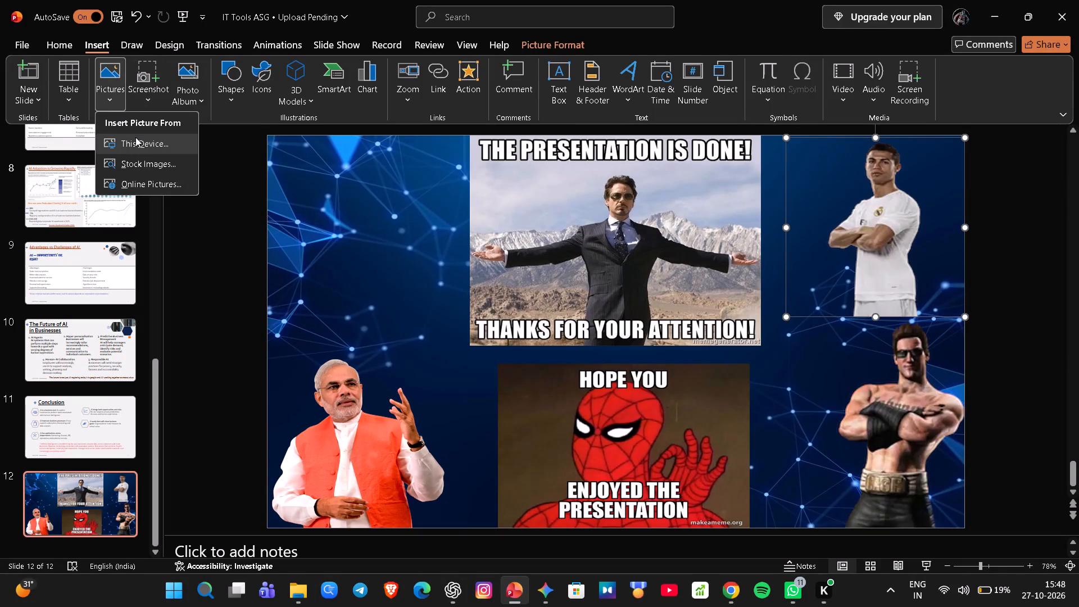
click(135, 137)
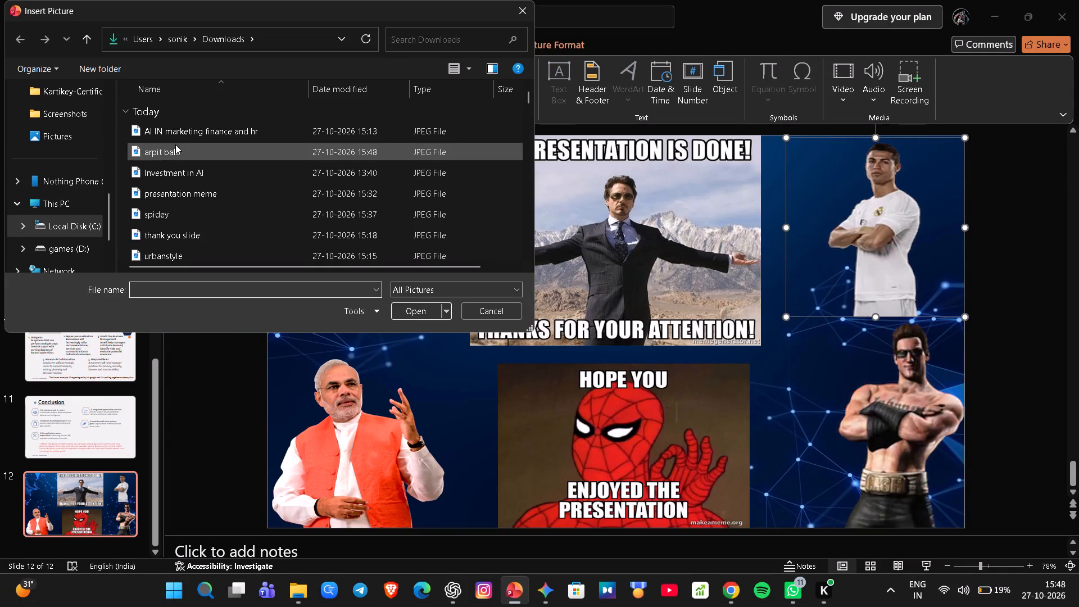
double_click(184, 147)
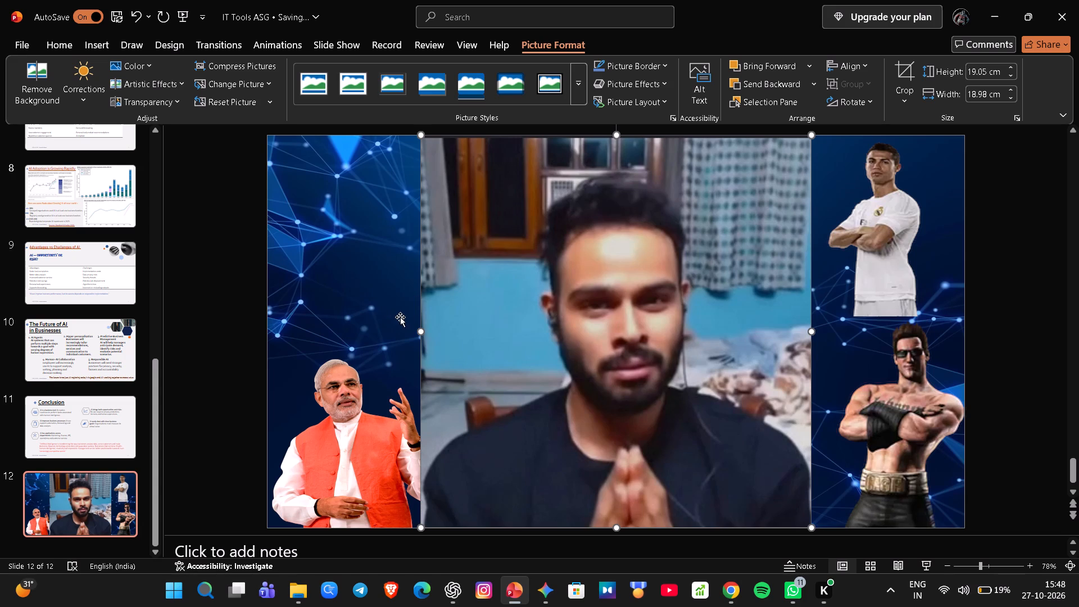
Shrink the inserted folded-hands picture to about 11.3 cm high and 15.5 cm wide.
drag(421, 333, 450, 332)
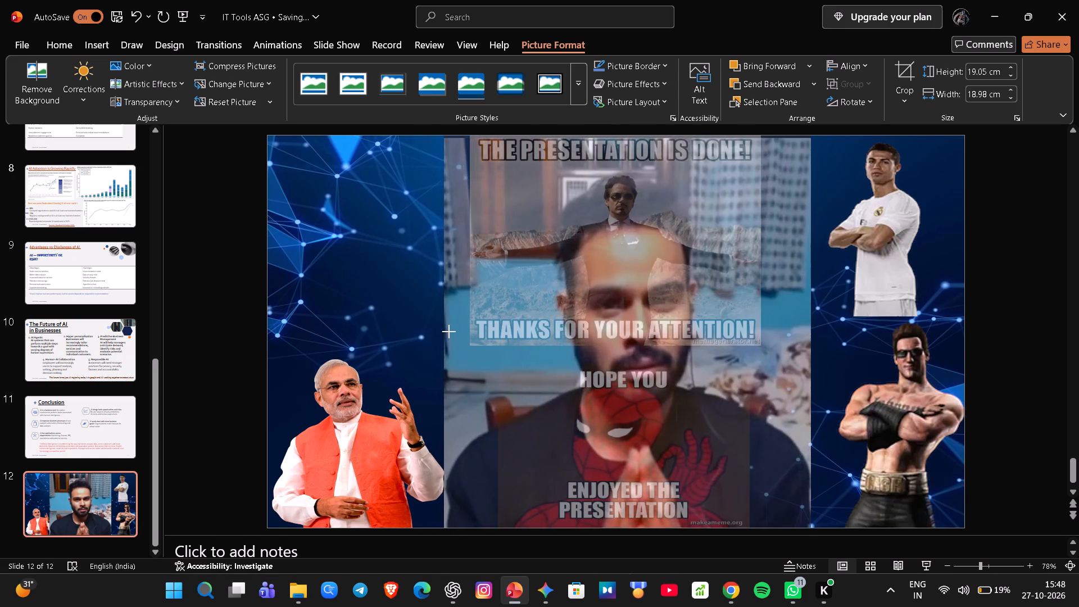
drag(450, 332, 456, 332)
drag(636, 136, 647, 234)
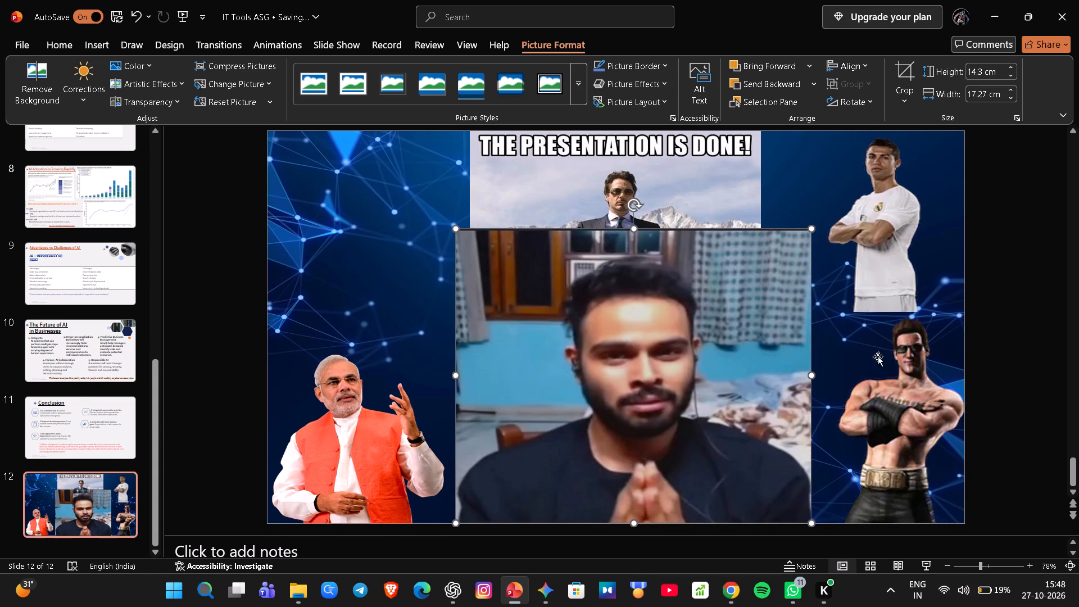
drag(813, 377, 775, 385)
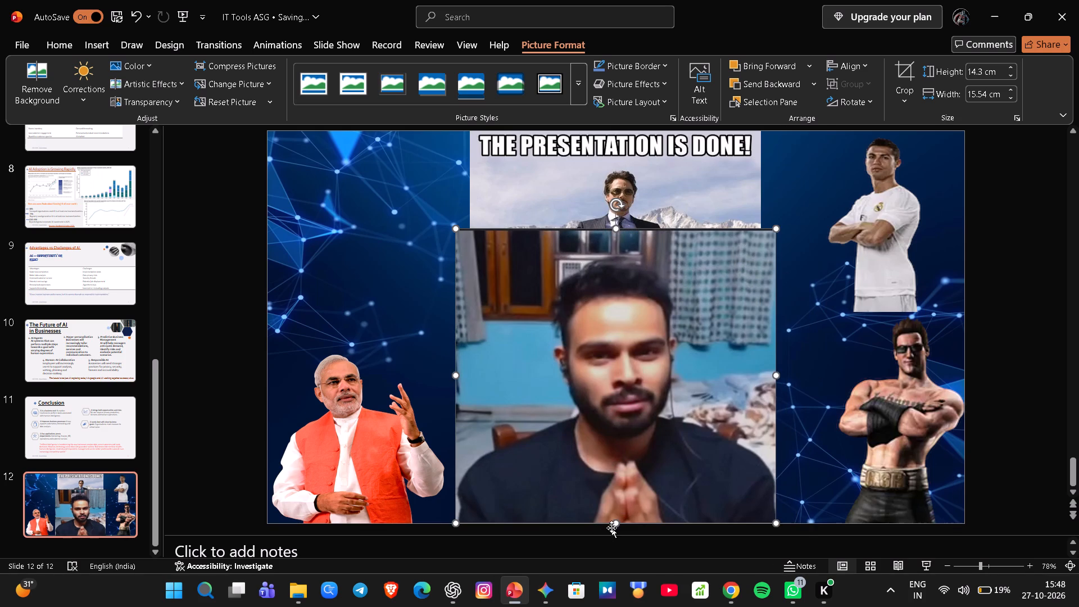
drag(615, 521, 613, 462)
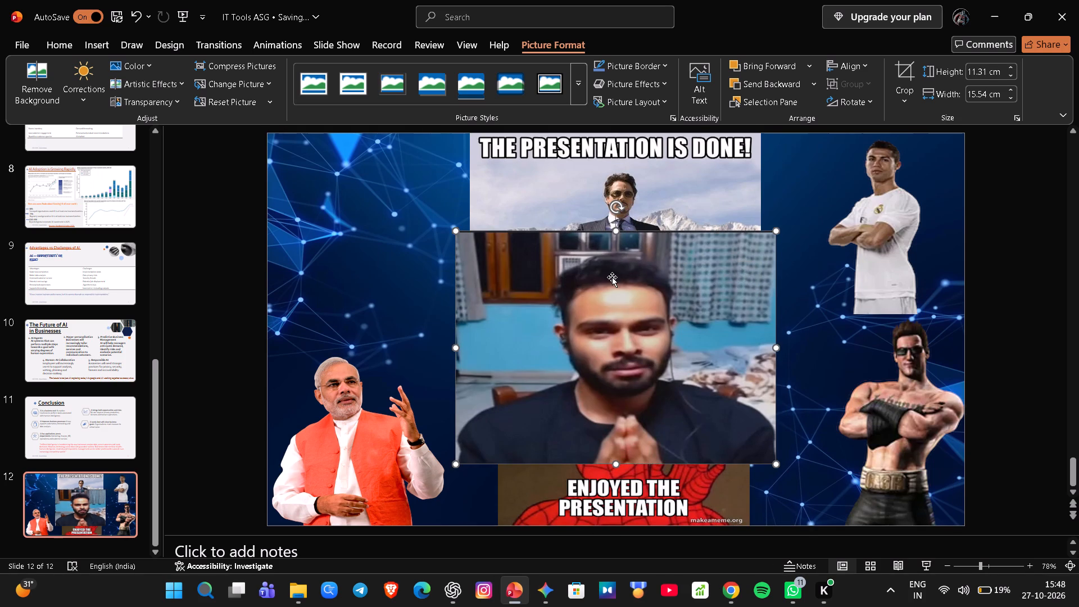
Place the folded-hands picture in the slide's upper-left corner and narrow it to about 9.4 cm, clear of the "Presentation is done" meme.
drag(612, 277, 441, 185)
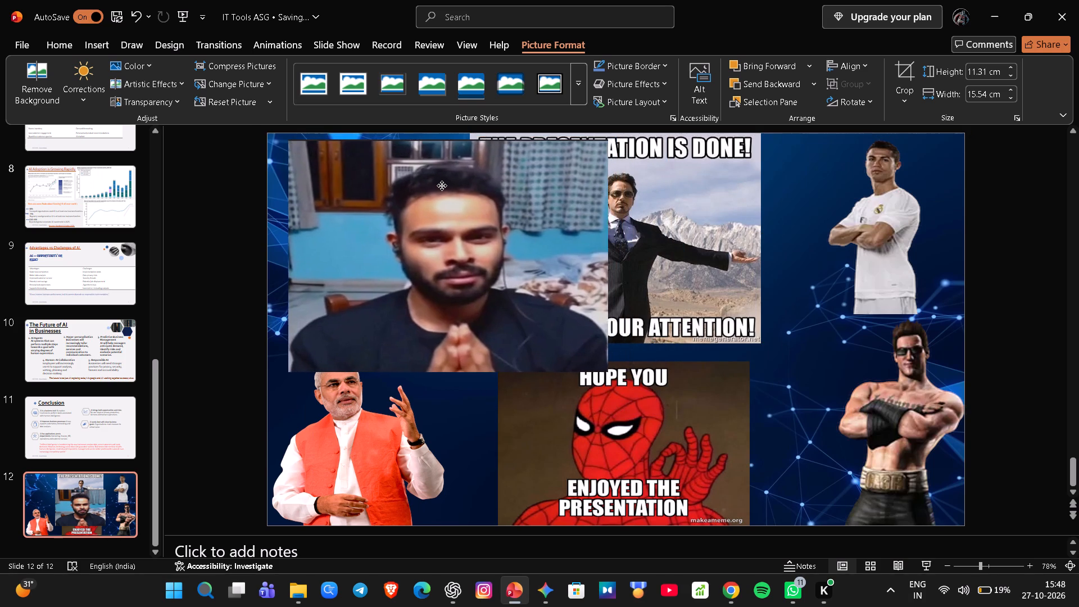
drag(441, 185, 424, 180)
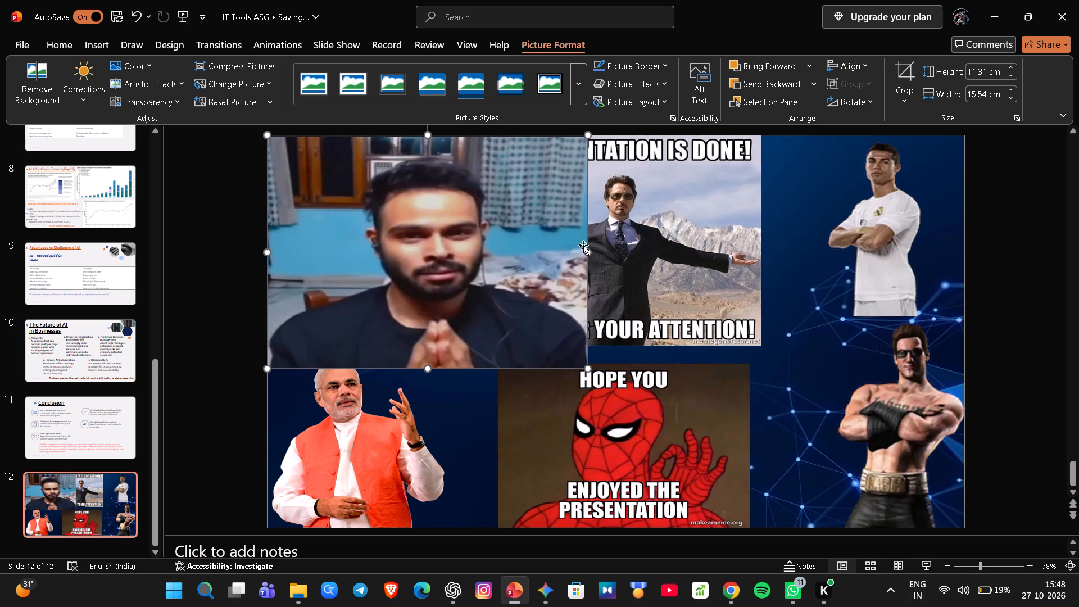
drag(587, 254, 482, 253)
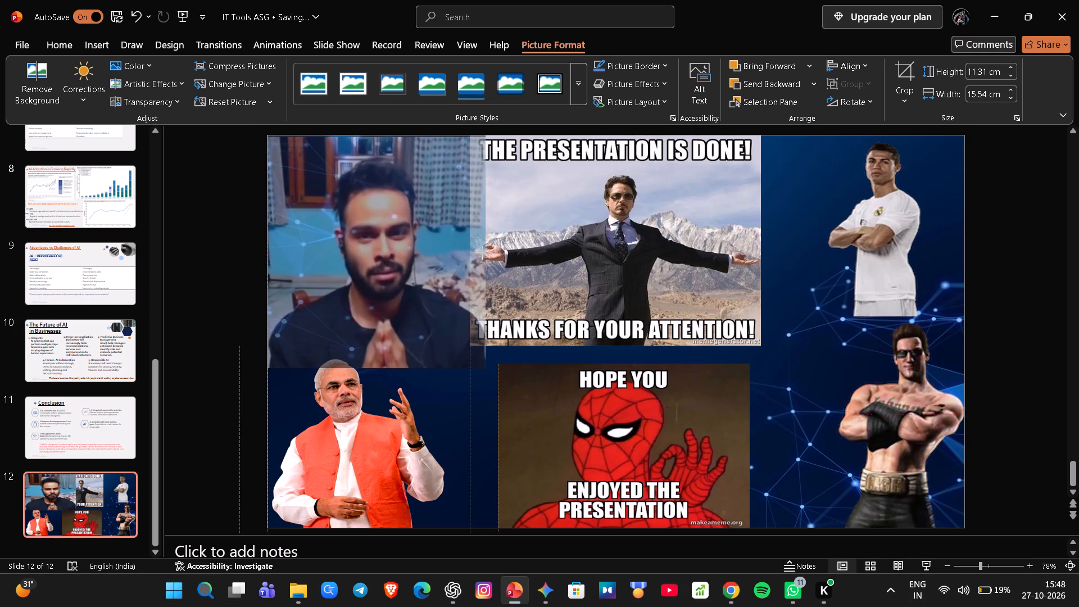
drag(482, 253, 463, 253)
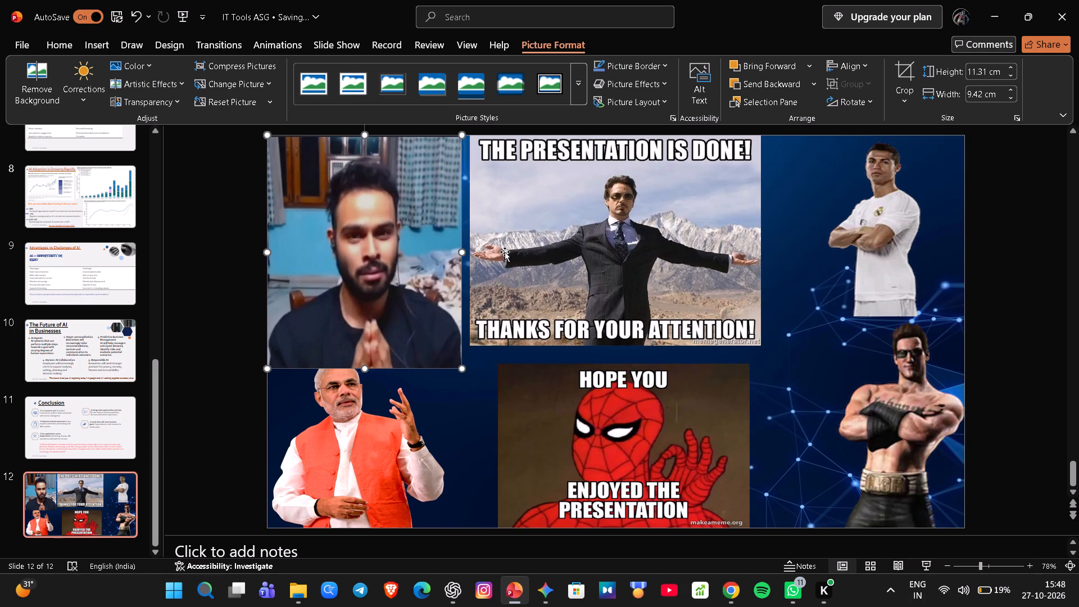
Shift the "Presentation is done" and Spider-Man memes slightly right, centring them on each other.
drag(559, 239, 577, 240)
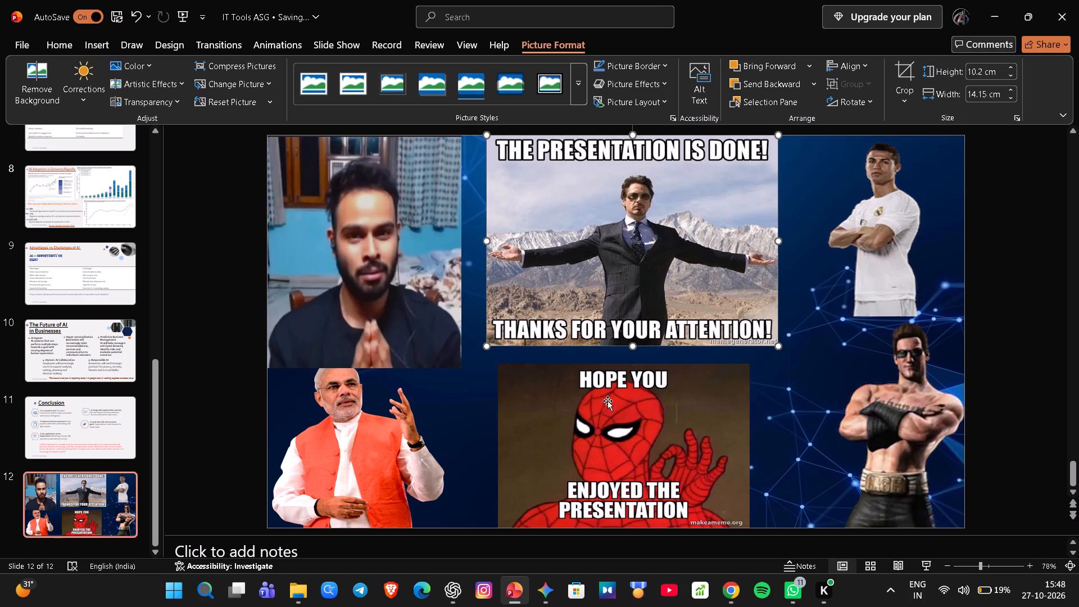
drag(618, 401, 627, 397)
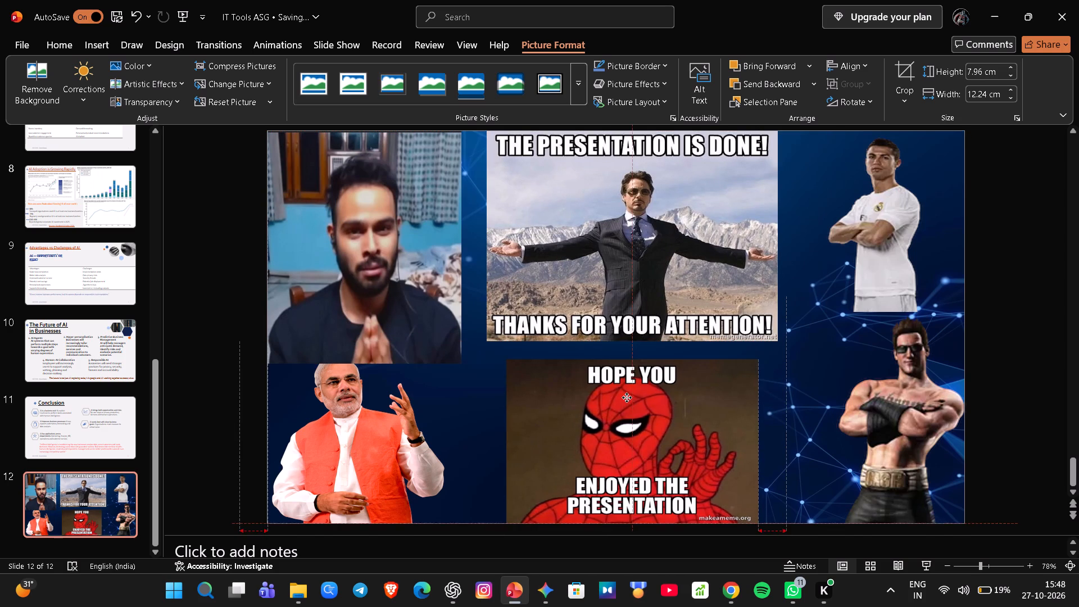
drag(627, 397, 627, 396)
Resize the folded-hands picture to about 10.2 cm wide and 10.7 cm high, filling the space beside the upper meme and above the orange-vest figure.
click(443, 247)
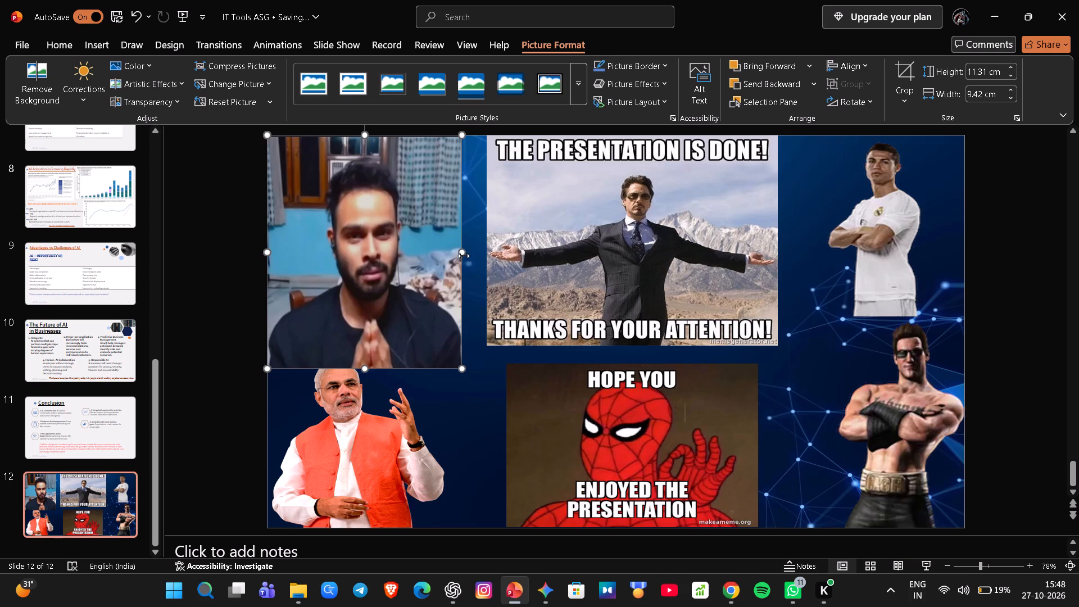
drag(463, 253, 477, 253)
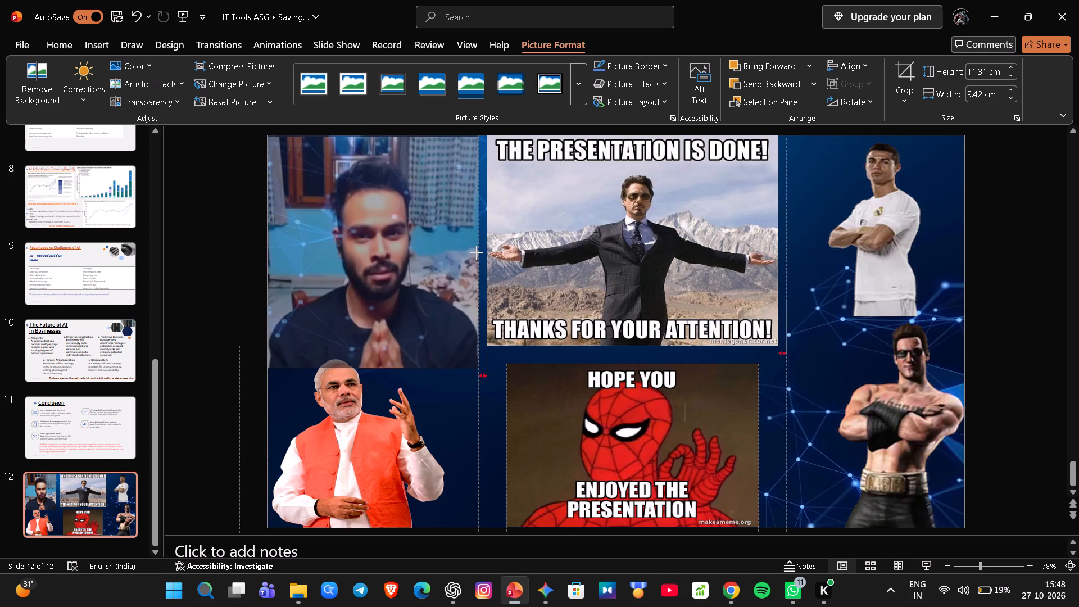
drag(477, 253, 477, 253)
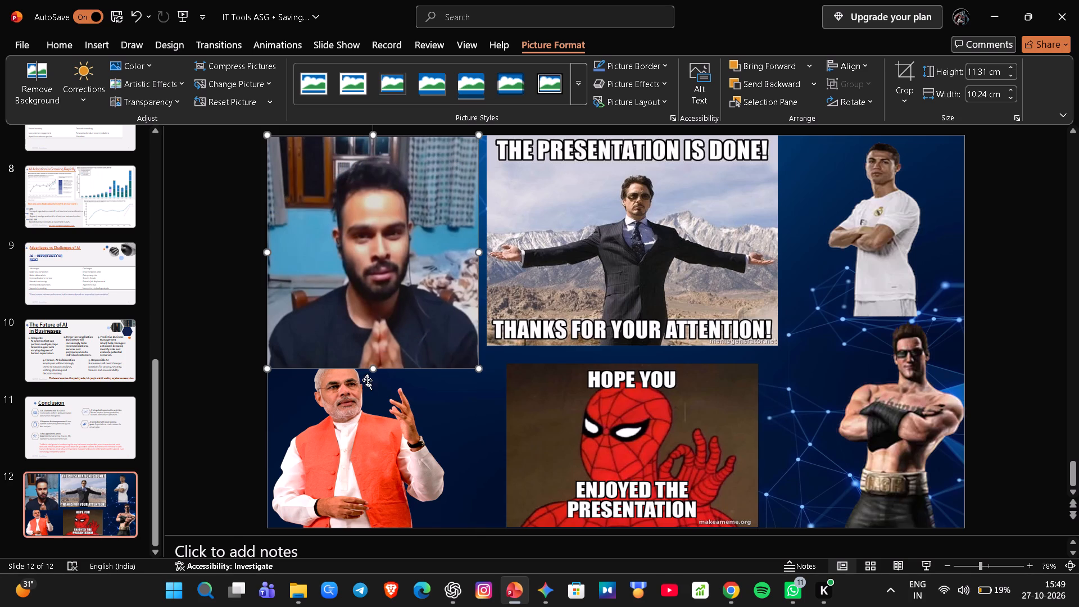
drag(374, 369, 377, 358)
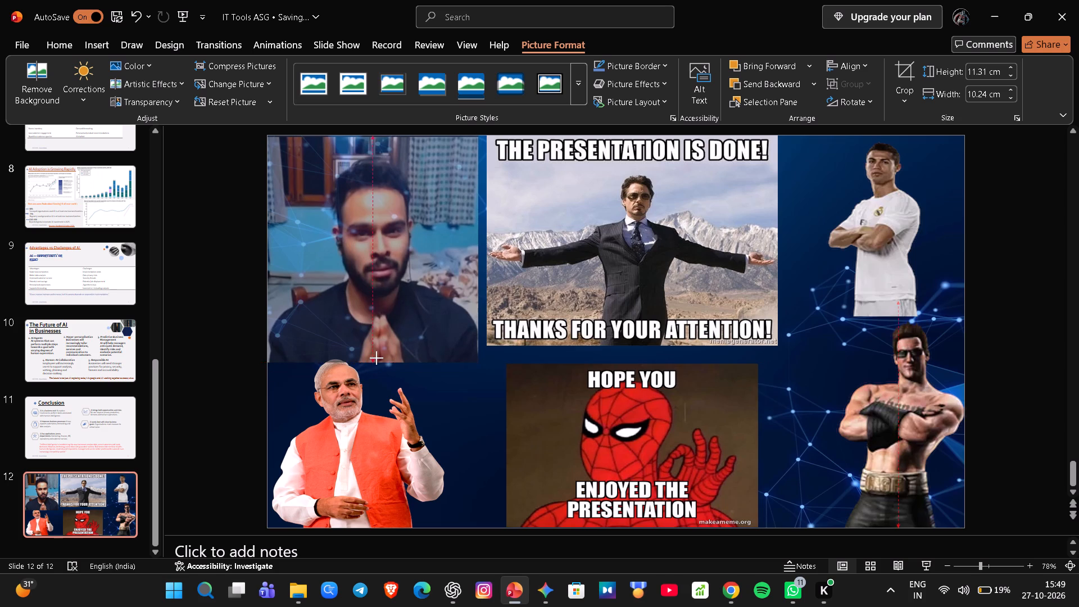
drag(377, 358, 376, 355)
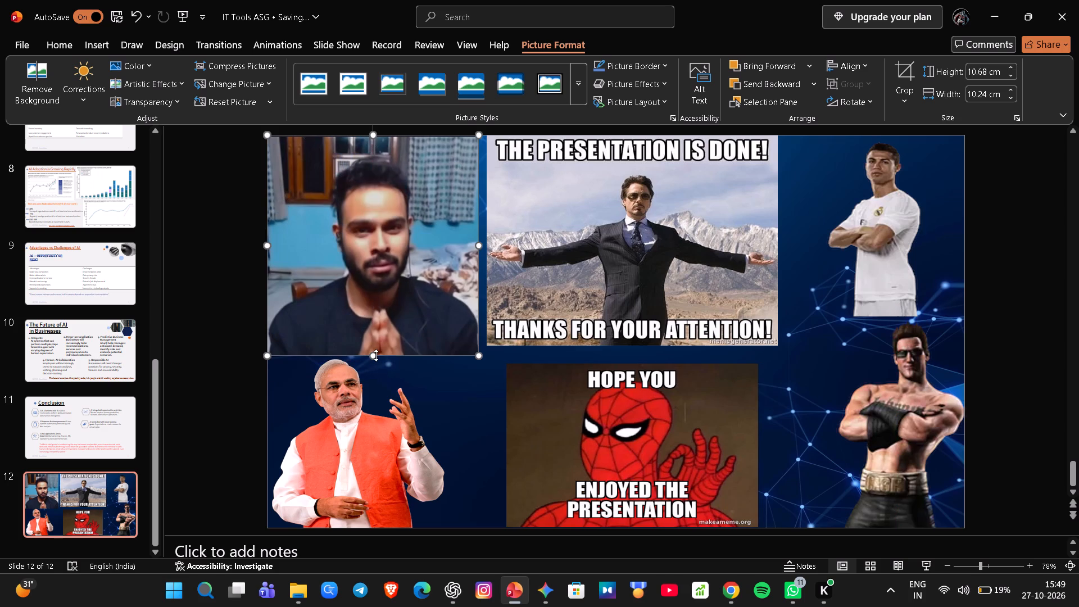
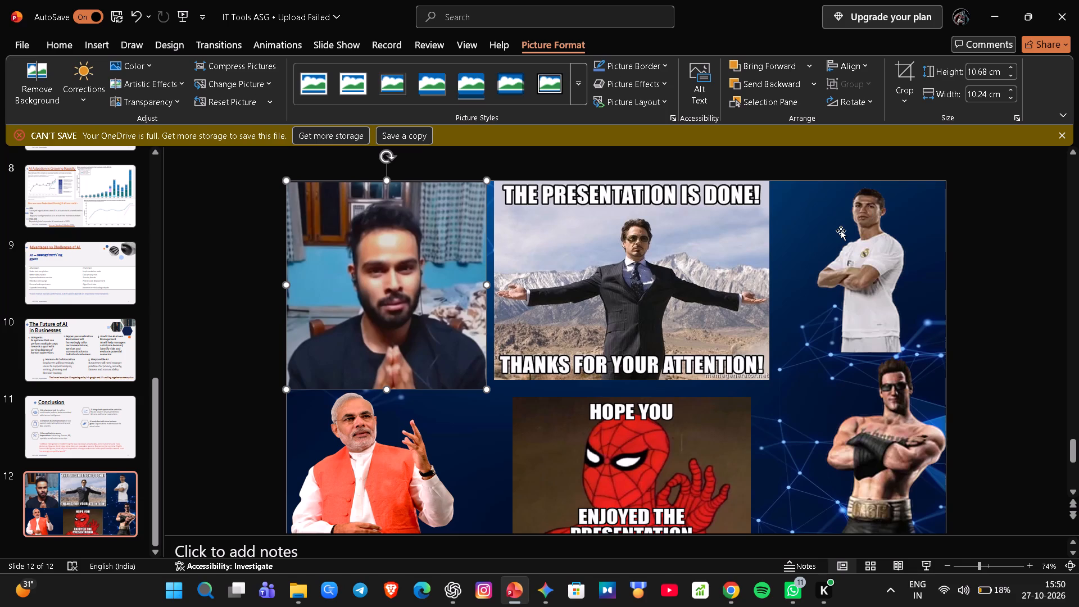
Cut the picture of the man in the white football jersey from slide 12.
click(847, 261)
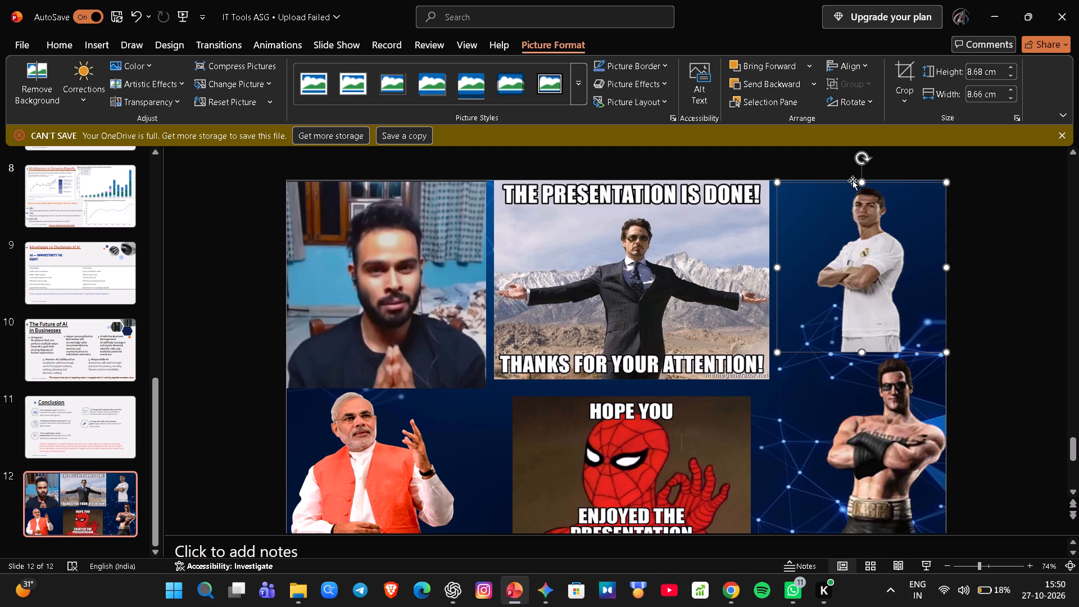
right_click(853, 180)
click(886, 214)
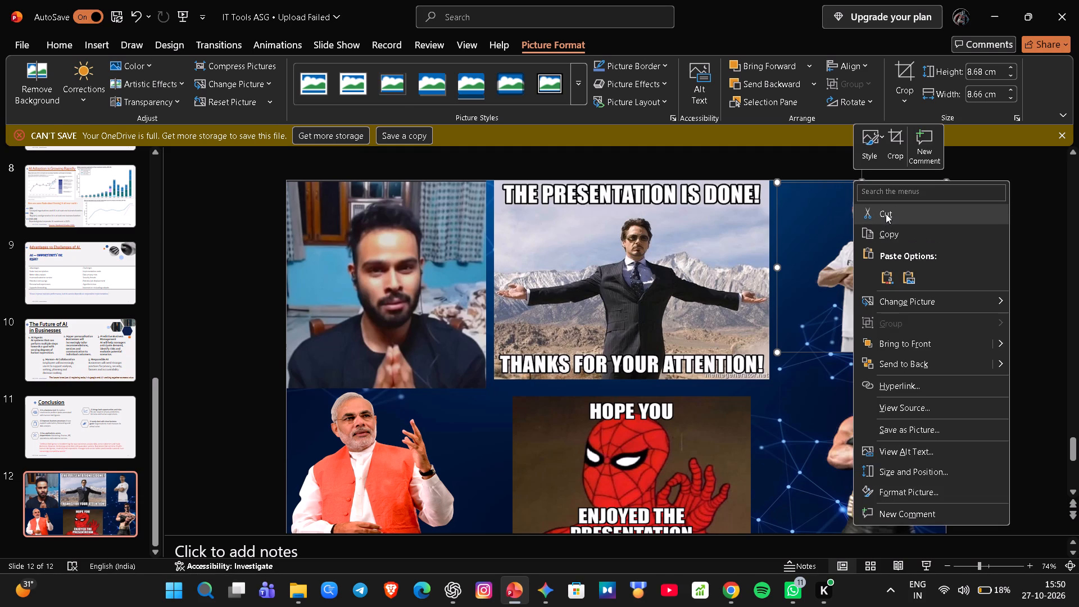
Move the shirtless sunglasses figure up into the slide's upper-right area, beside the "Presentation is done" meme.
drag(906, 420, 911, 239)
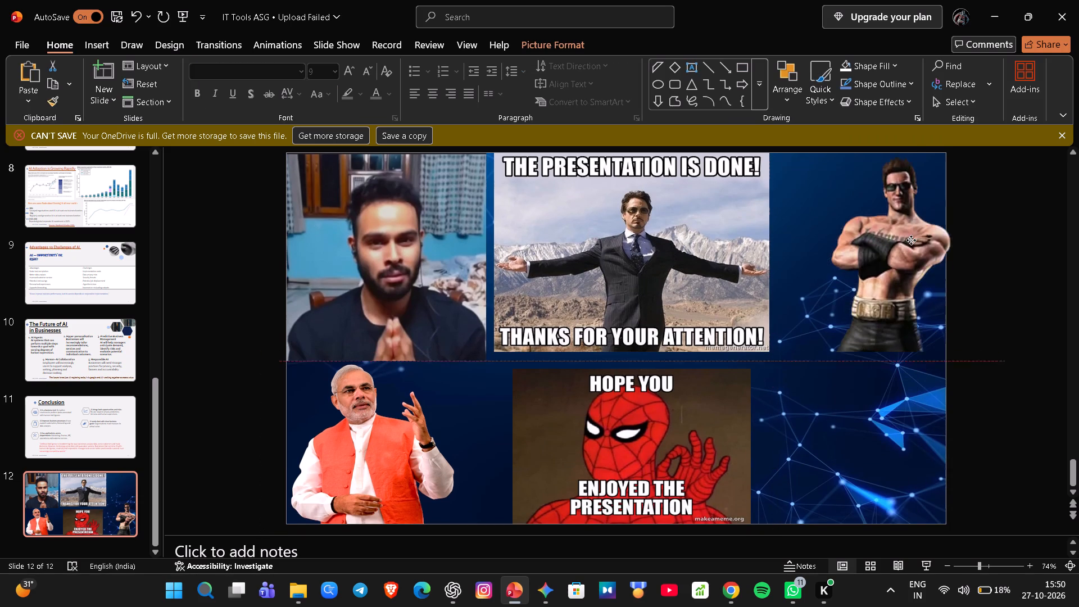
drag(911, 239, 894, 240)
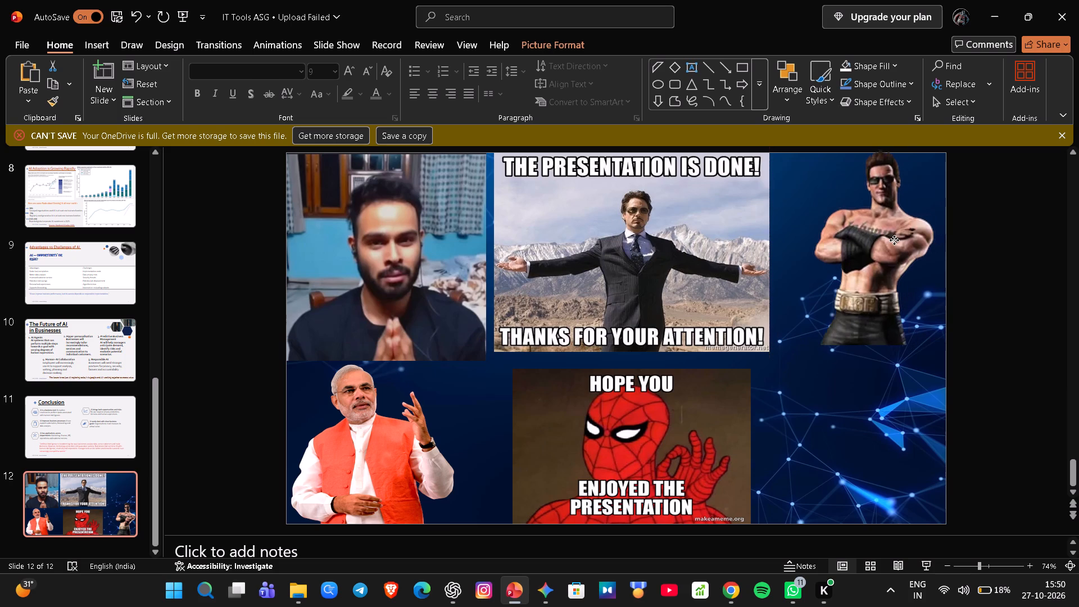
drag(894, 240, 893, 240)
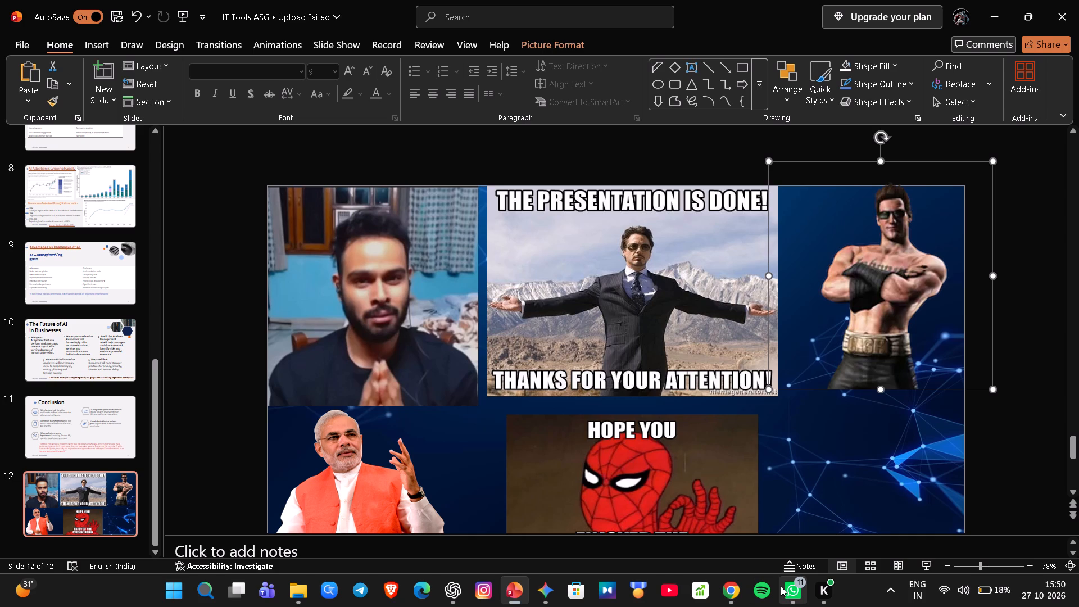
Switch to WhatsApp.
click(781, 586)
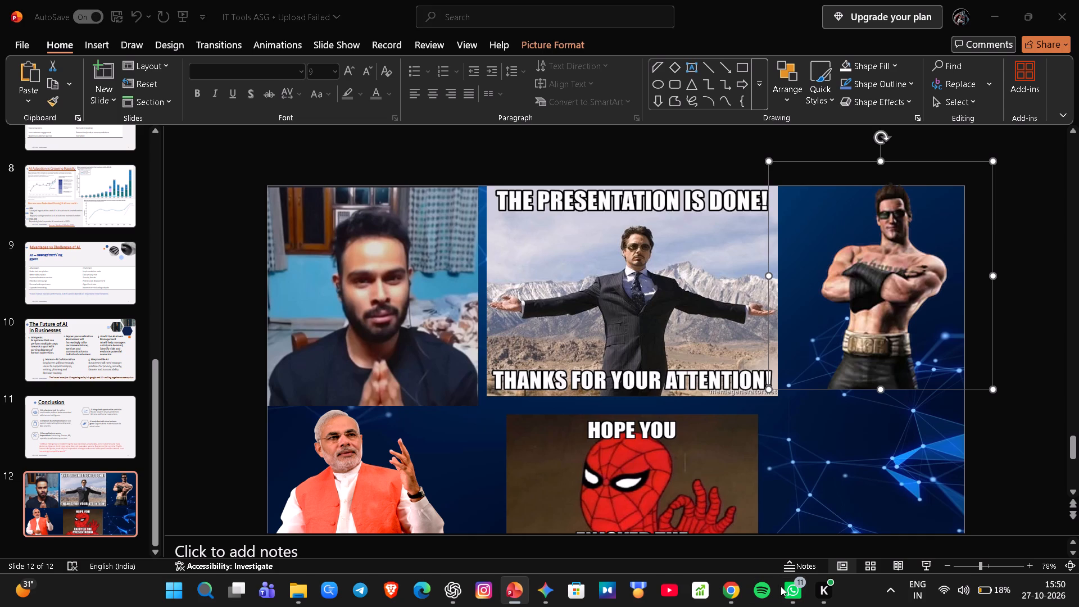
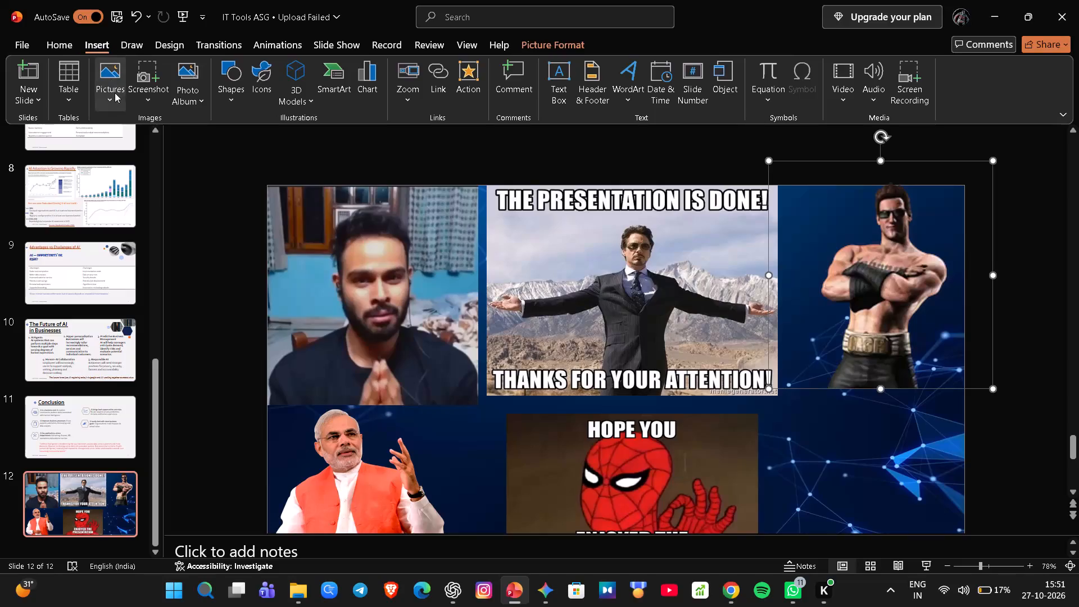
Start inserting another picture stored on this device into closing slide 12.
click(115, 93)
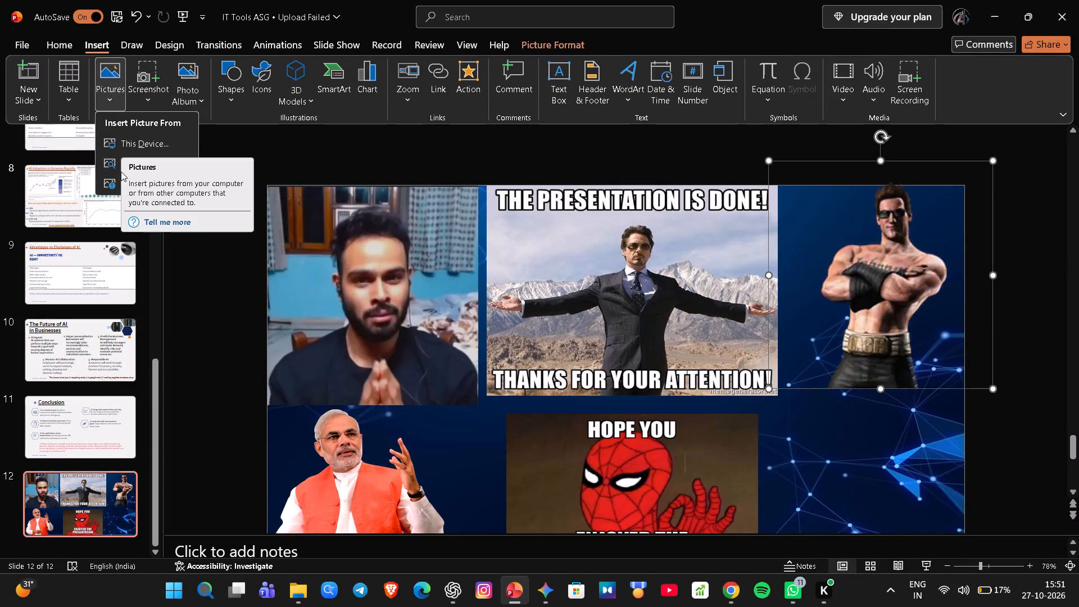
click(123, 141)
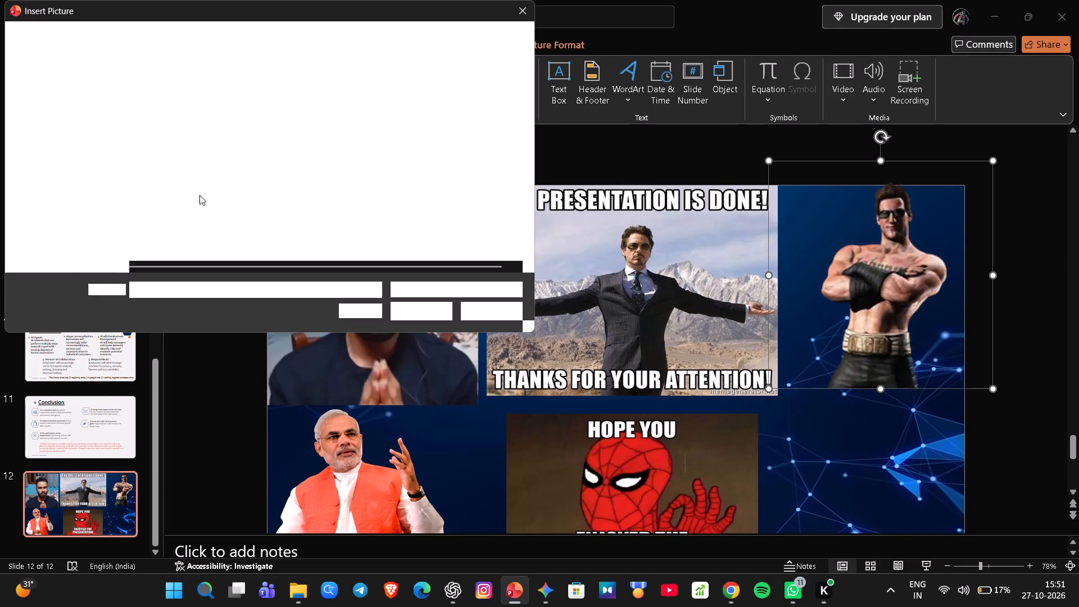
Insert the portrait photo of the boy in the red-striped shirt and place it in slide 12's lower-right corner, below the sunglasses character.
double_click(170, 195)
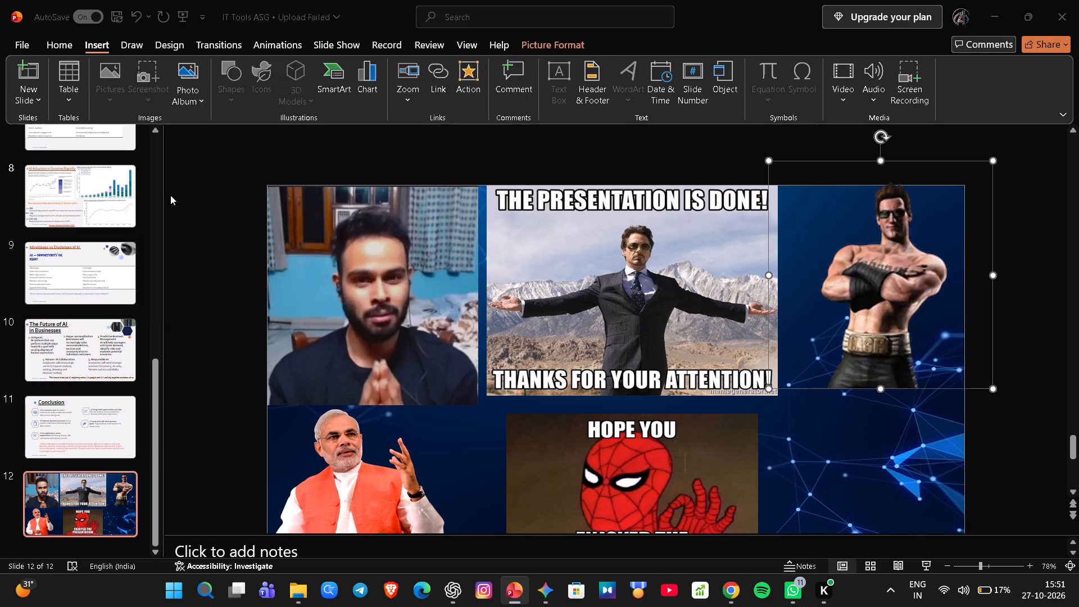
drag(661, 343, 842, 362)
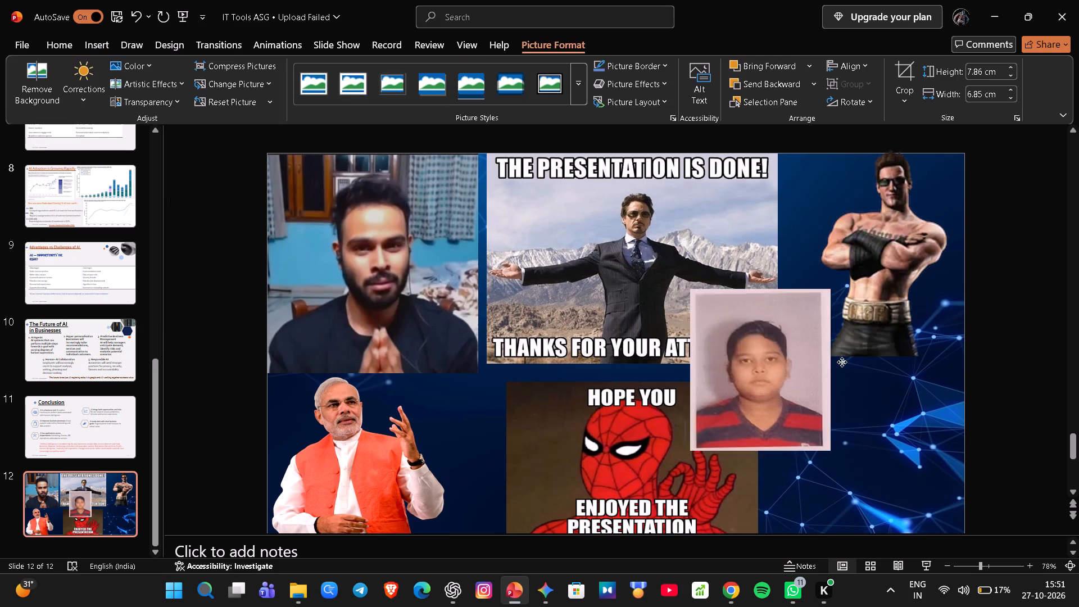
drag(842, 362, 928, 443)
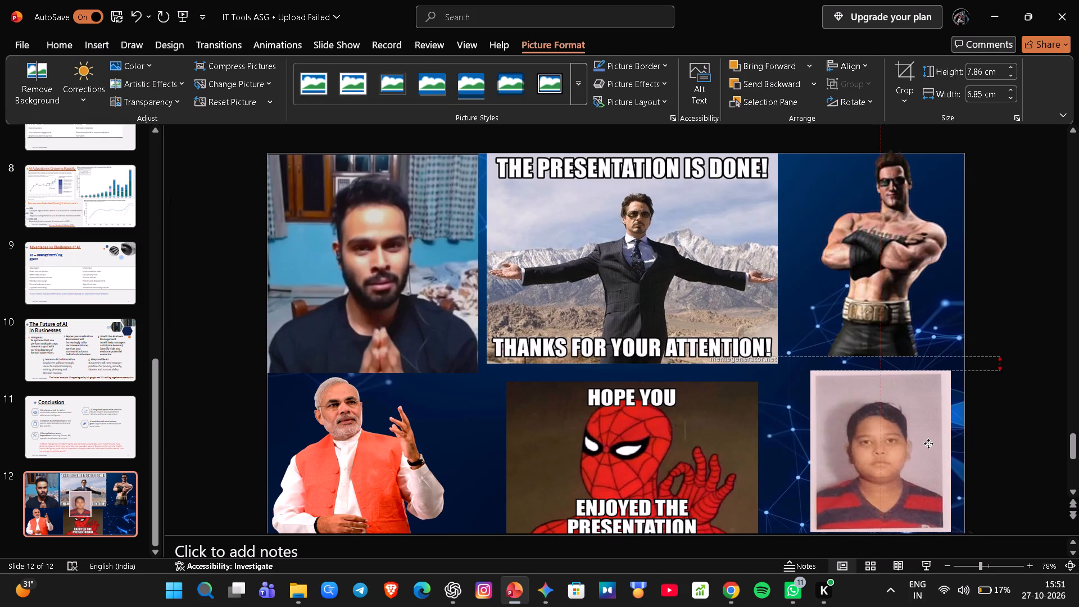
drag(928, 443, 933, 441)
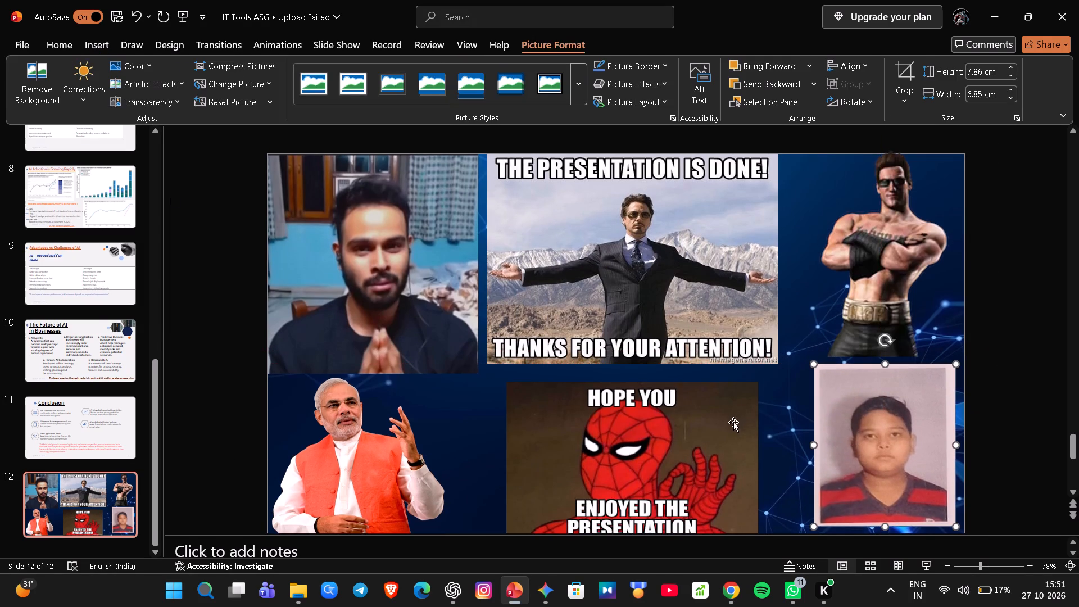
Move the Spider-Man meme slightly up towards the "Presentation is done" meme, keeping the two centred on each other.
drag(696, 454, 696, 440)
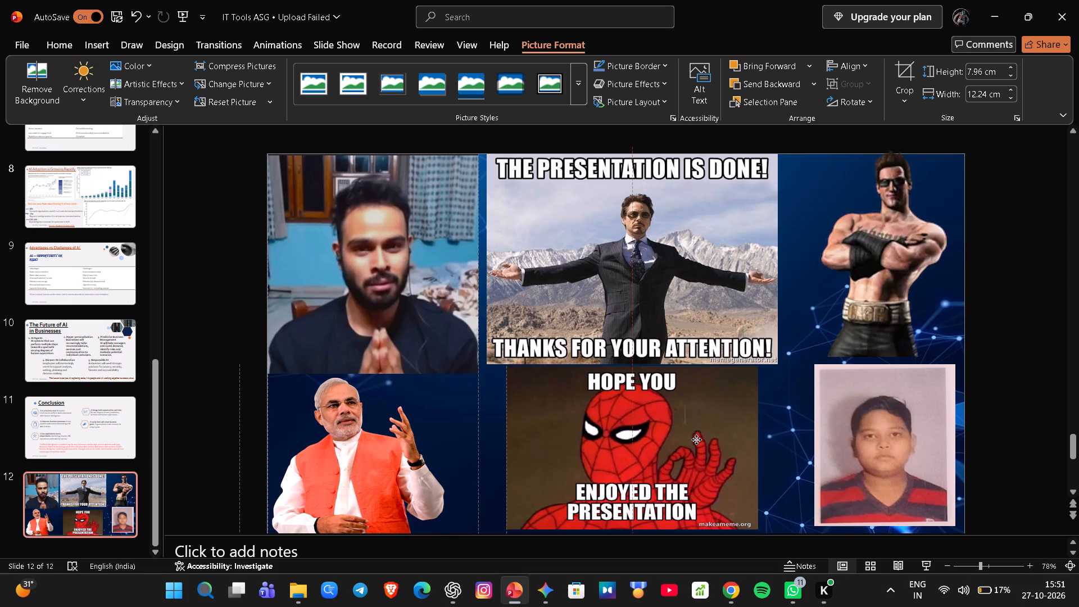
drag(696, 440, 696, 448)
click(696, 448)
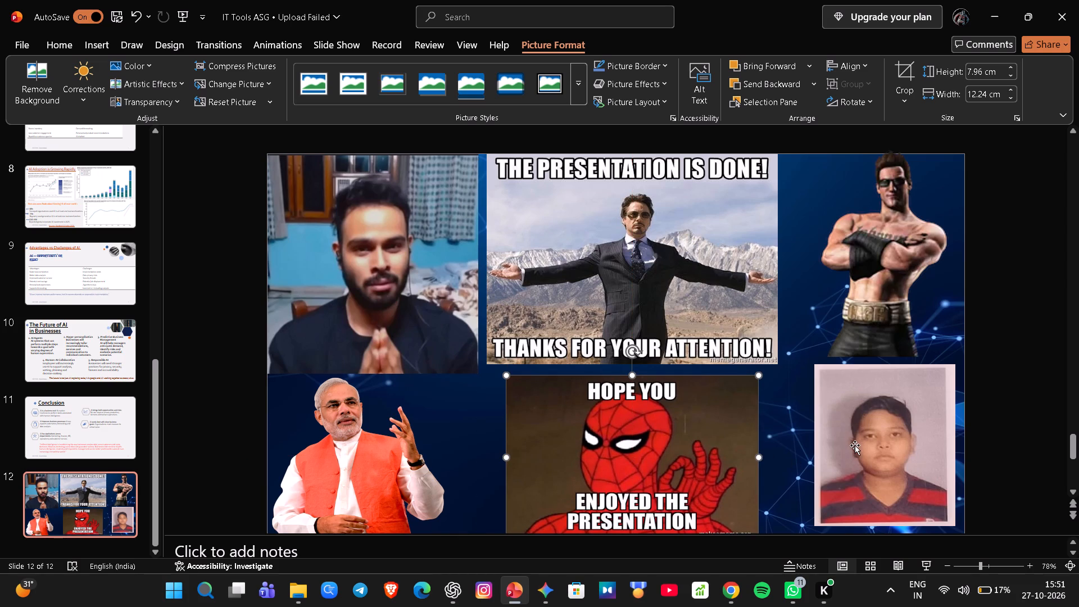
Resize the portrait photo to about 7.98 cm wide and 8.18 cm high, reaching the slide's right edge.
click(863, 443)
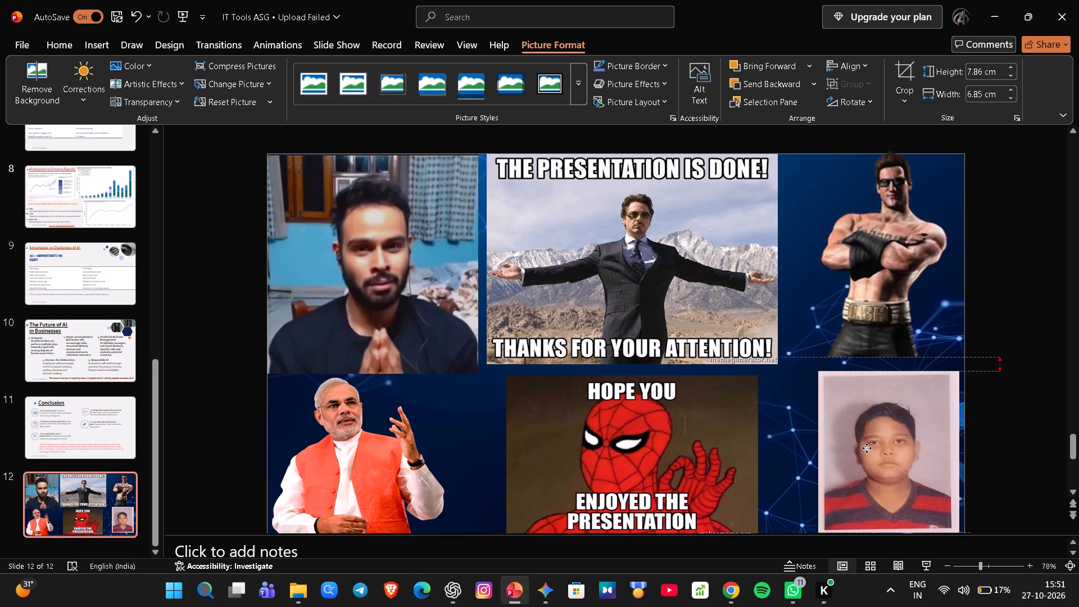
drag(816, 450, 804, 454)
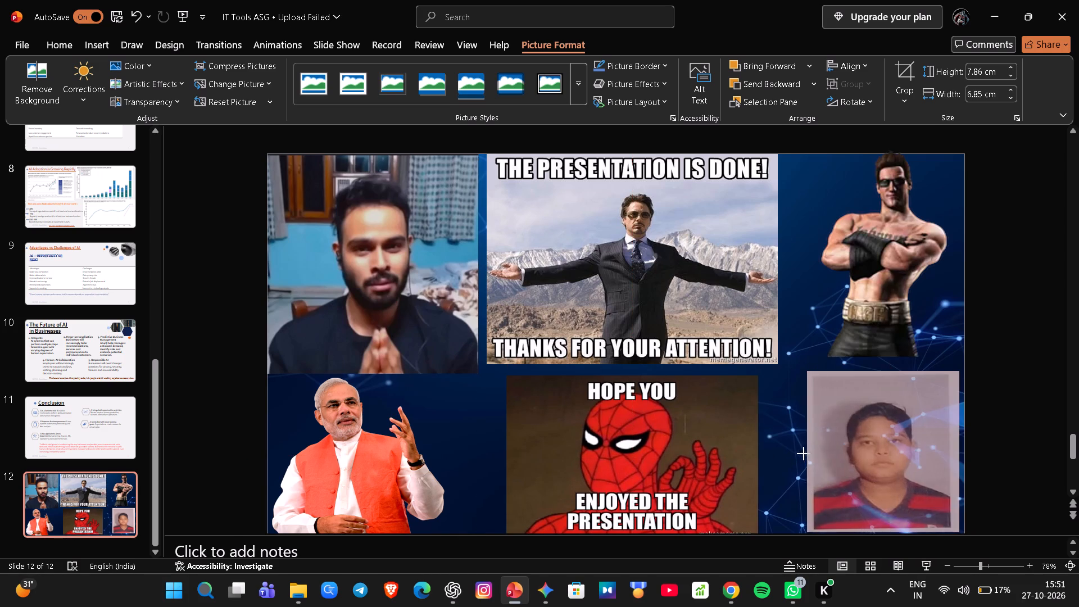
drag(804, 454, 800, 454)
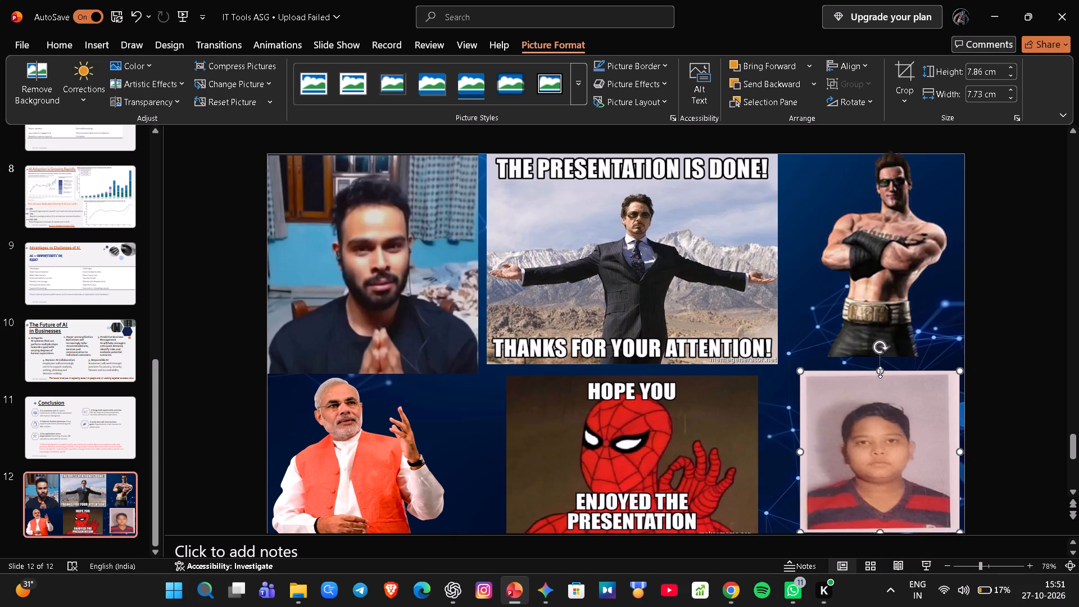
drag(880, 372, 878, 363)
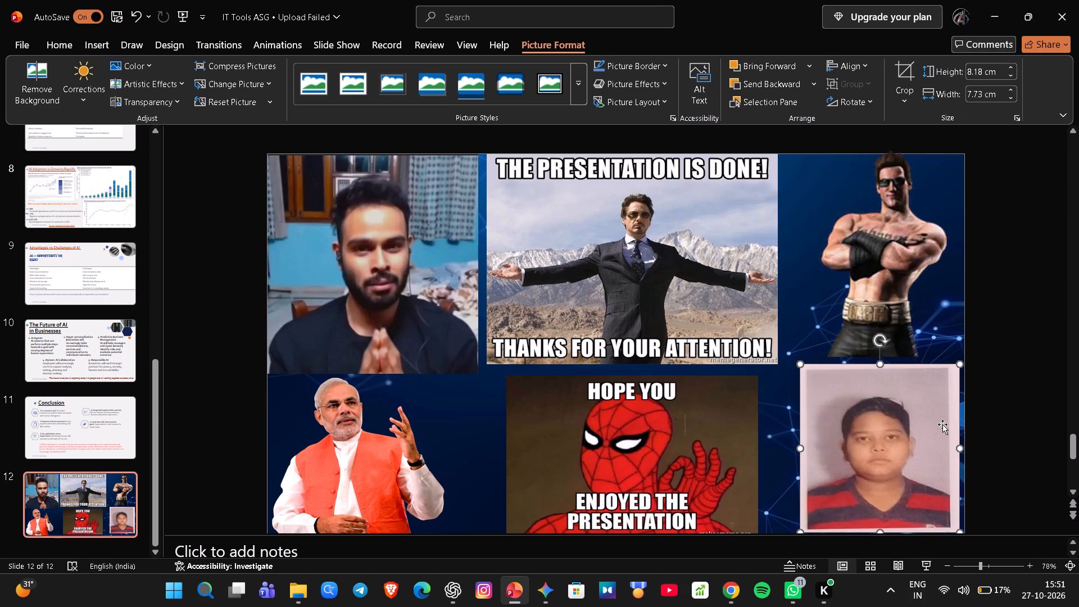
drag(962, 450, 967, 450)
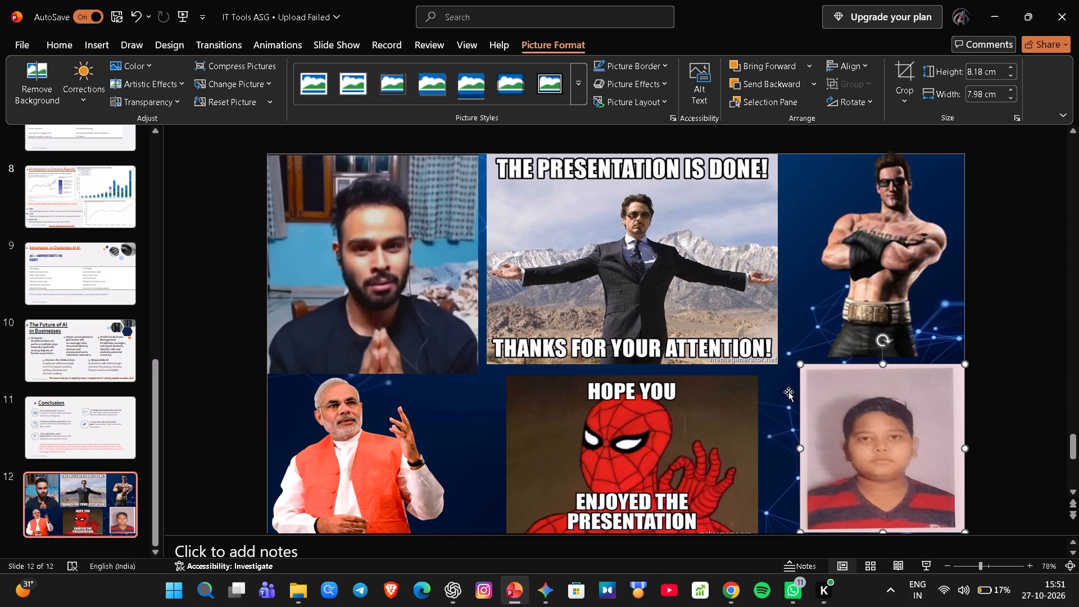
Shift the orange-vest figure slightly right and up, centring it below the folded-hands picture.
drag(399, 465, 413, 460)
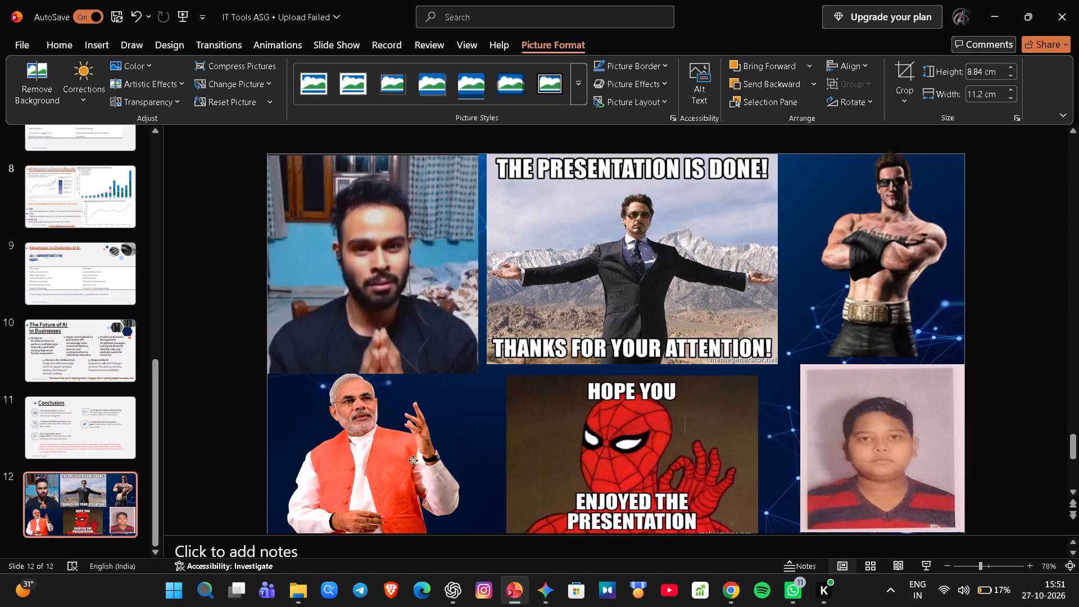
drag(413, 460, 405, 461)
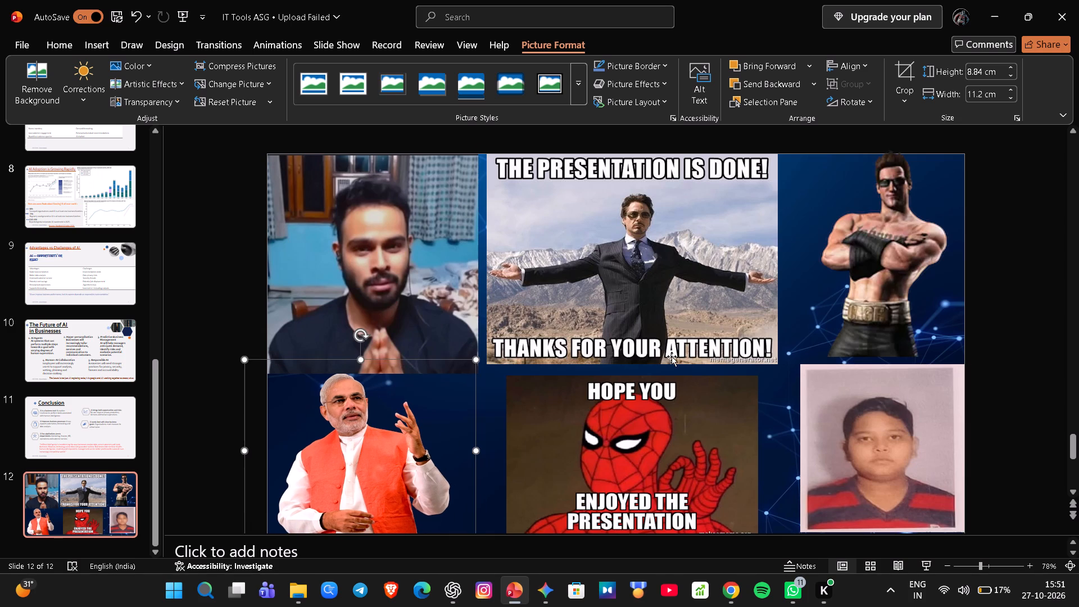
click(1070, 450)
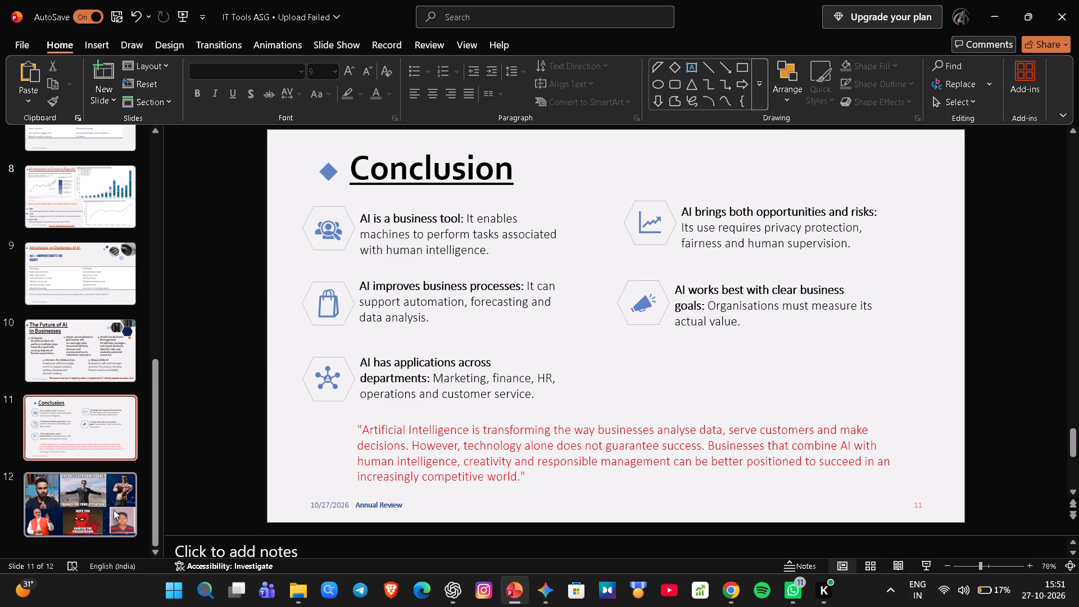
click(103, 500)
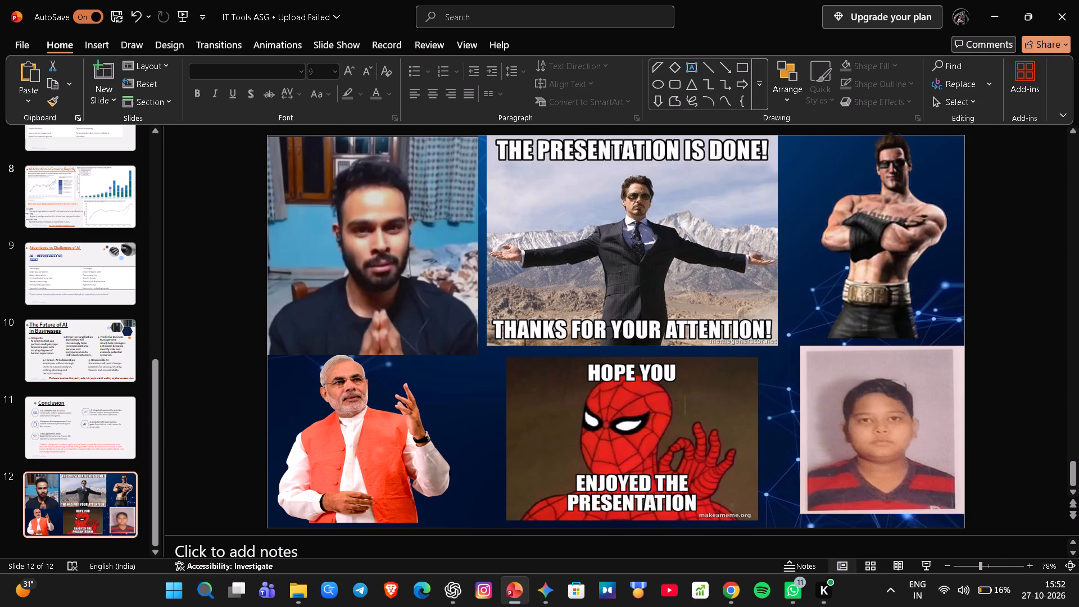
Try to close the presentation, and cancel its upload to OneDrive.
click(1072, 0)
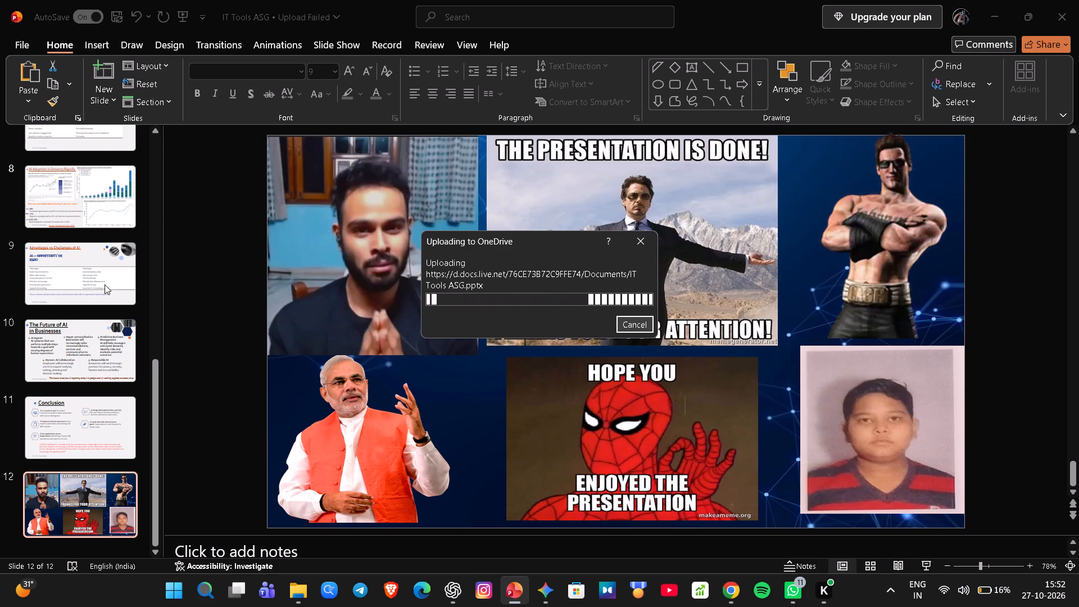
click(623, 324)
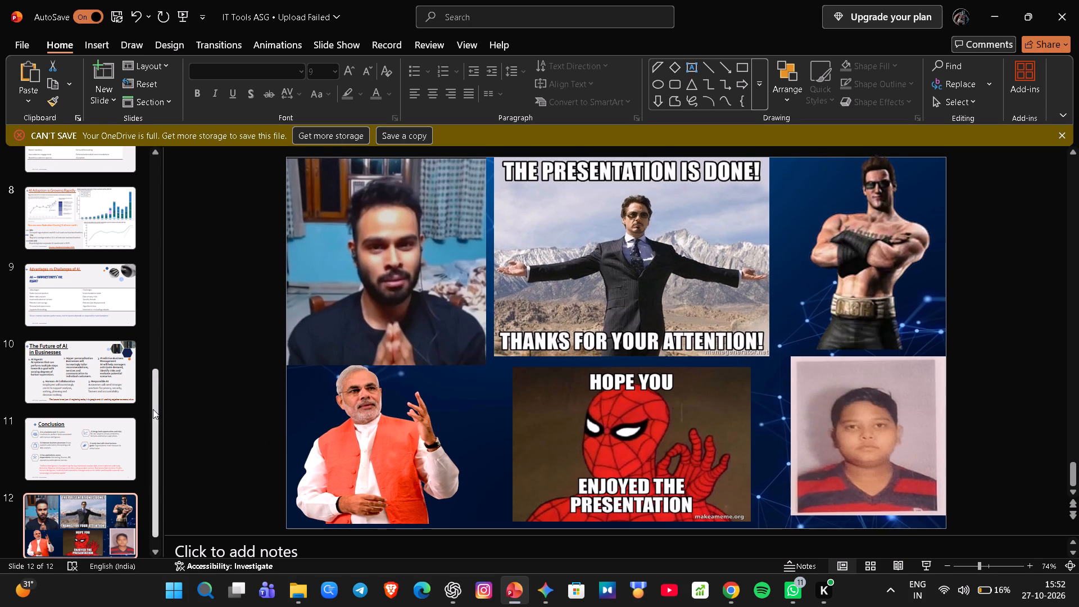
Review the whole presentation slide by slide, from the title slide to closing slide 12.
drag(156, 409, 166, 139)
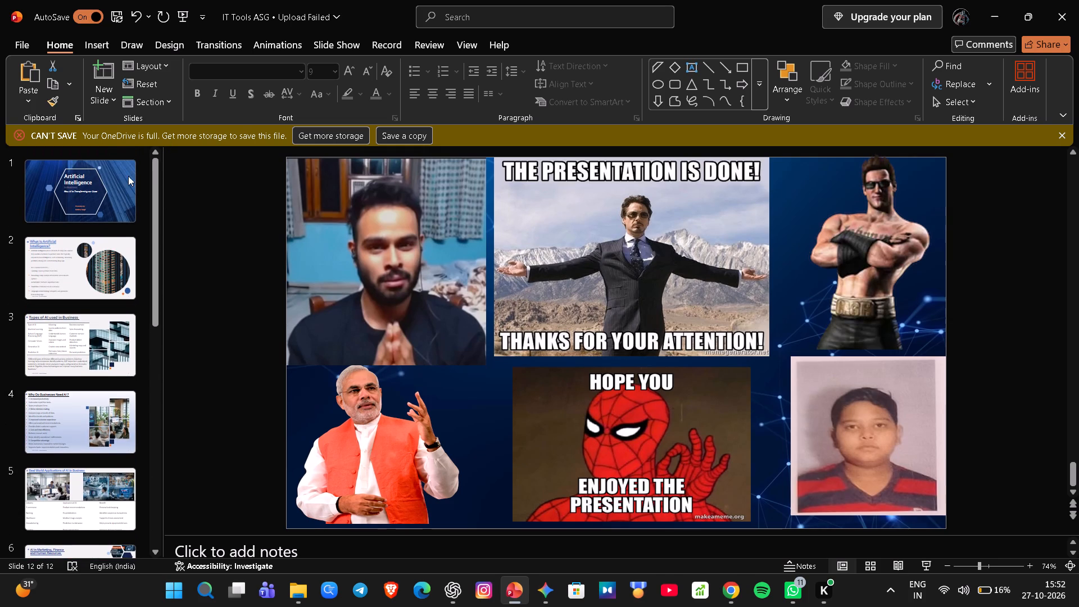
click(107, 171)
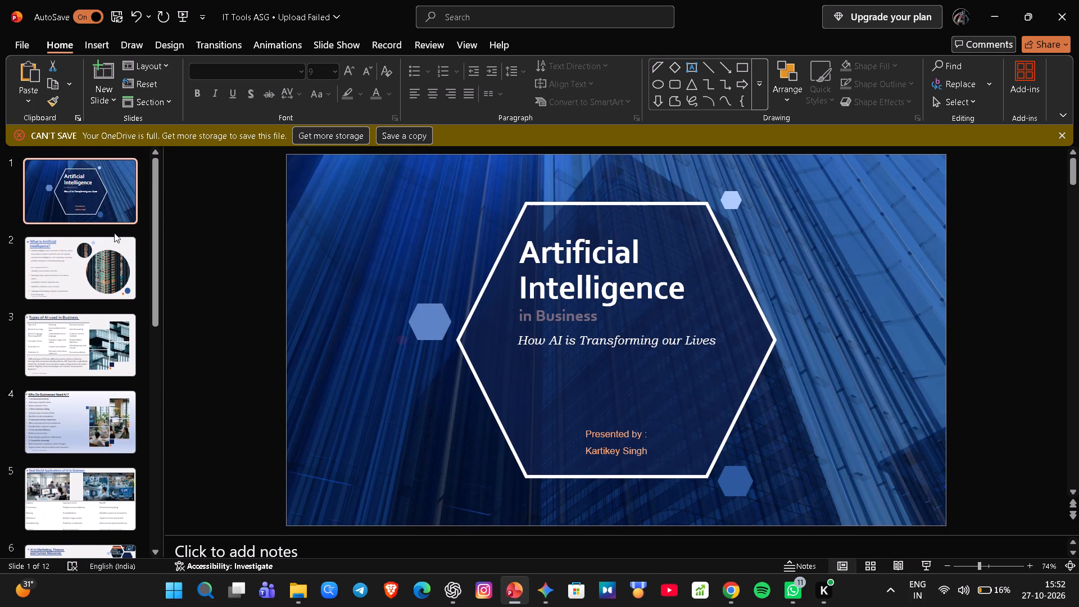
click(107, 240)
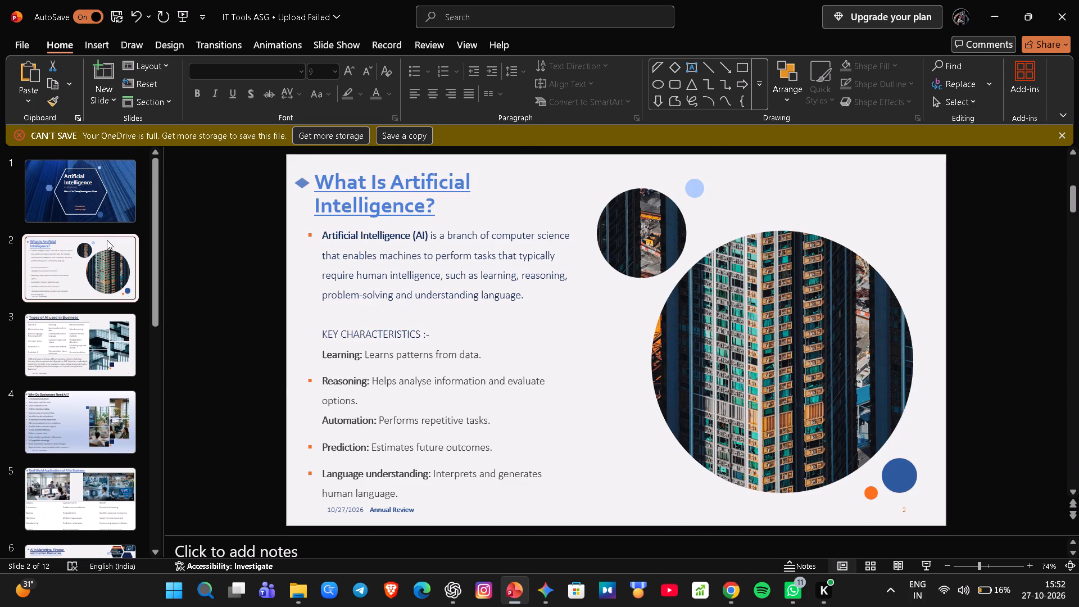
click(81, 337)
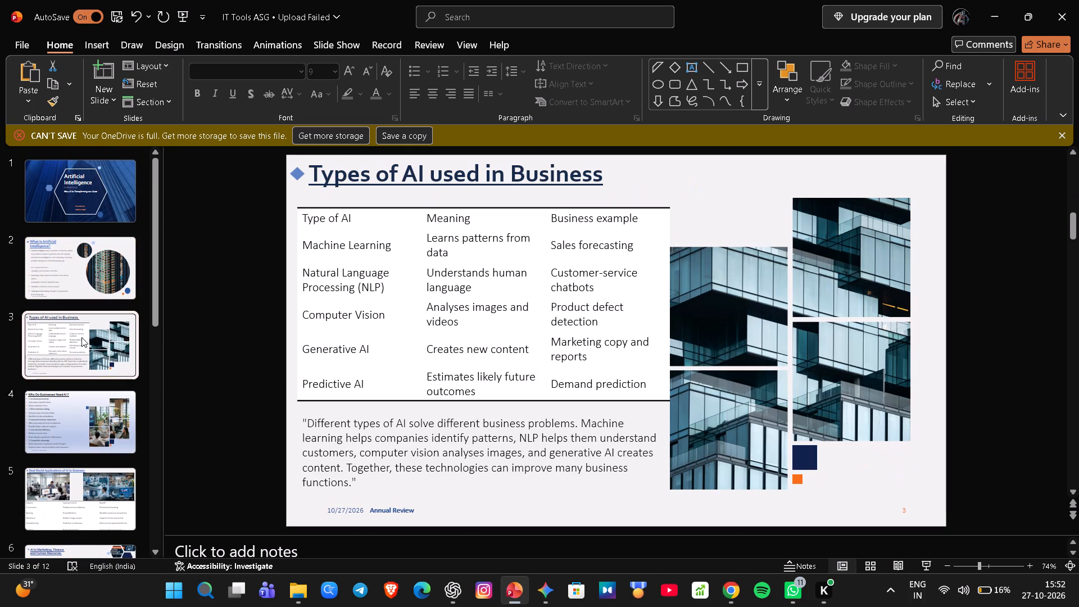
click(64, 427)
key(Down)
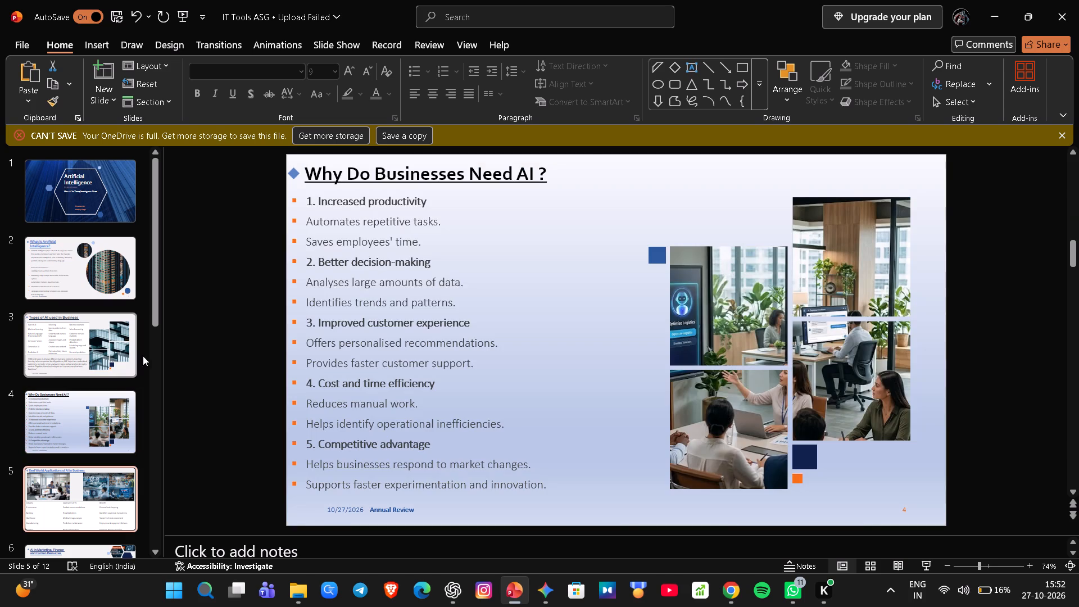
key(Down)
key(Down)
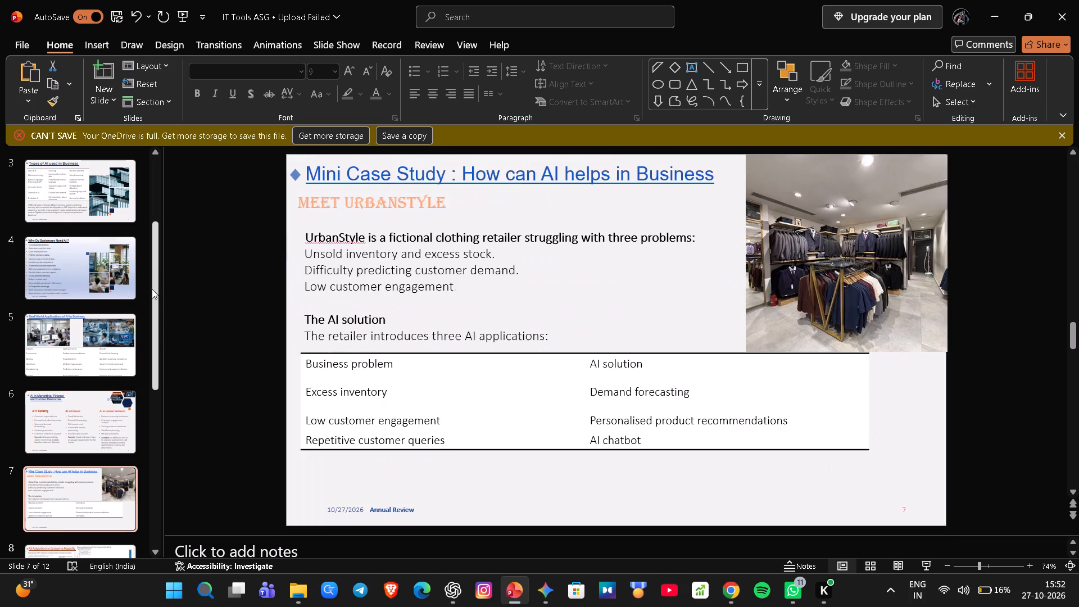
key(Down)
key(Down)
key(Down)
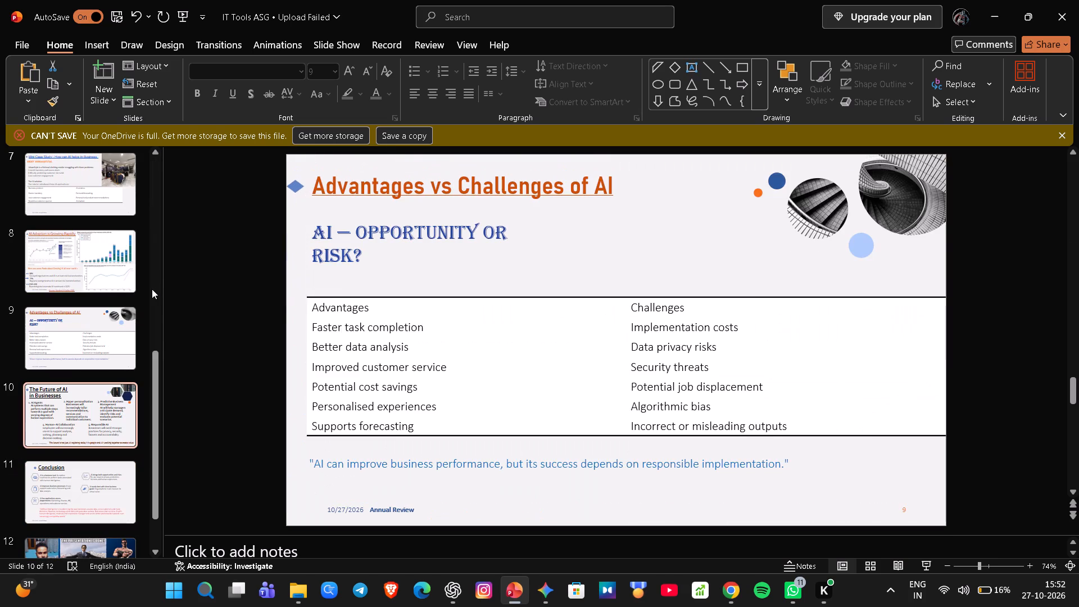
key(Down)
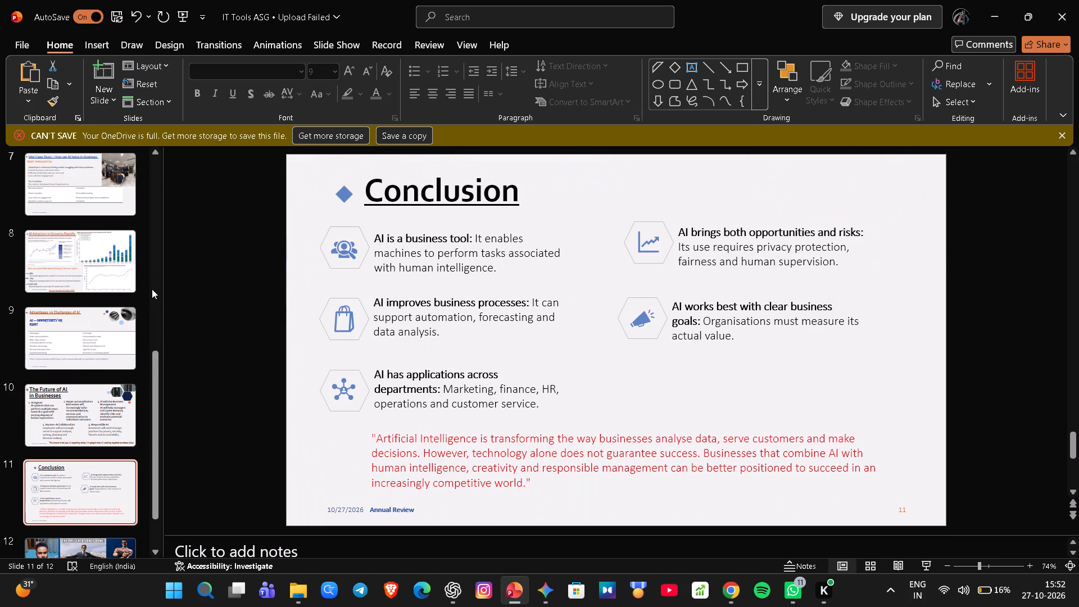
key(Down)
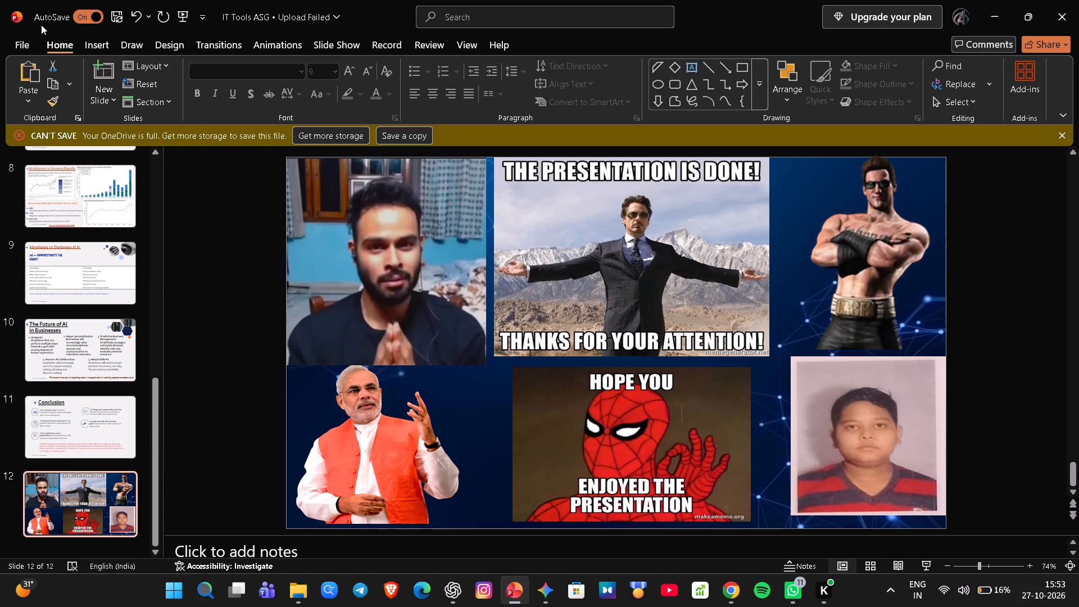
Start saving a copy of the presentation in the local Downloads folder.
click(22, 52)
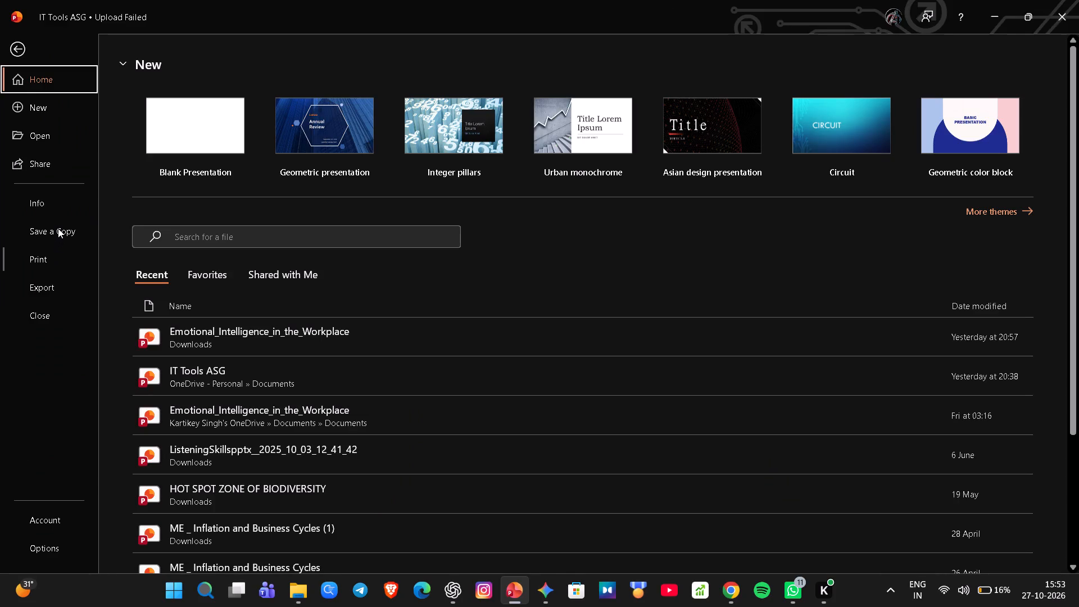
click(58, 228)
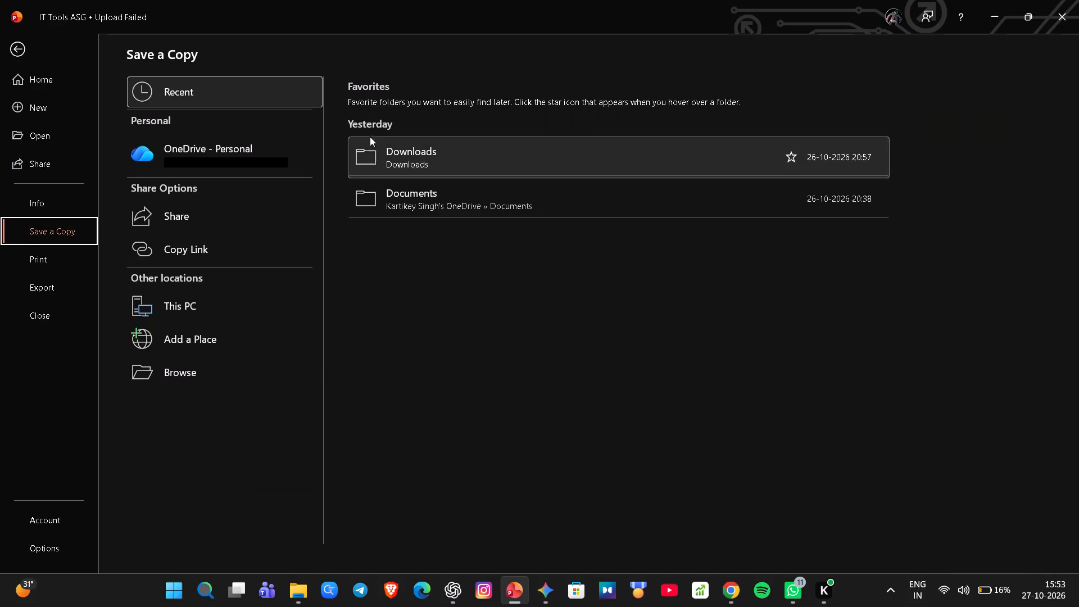
click(432, 164)
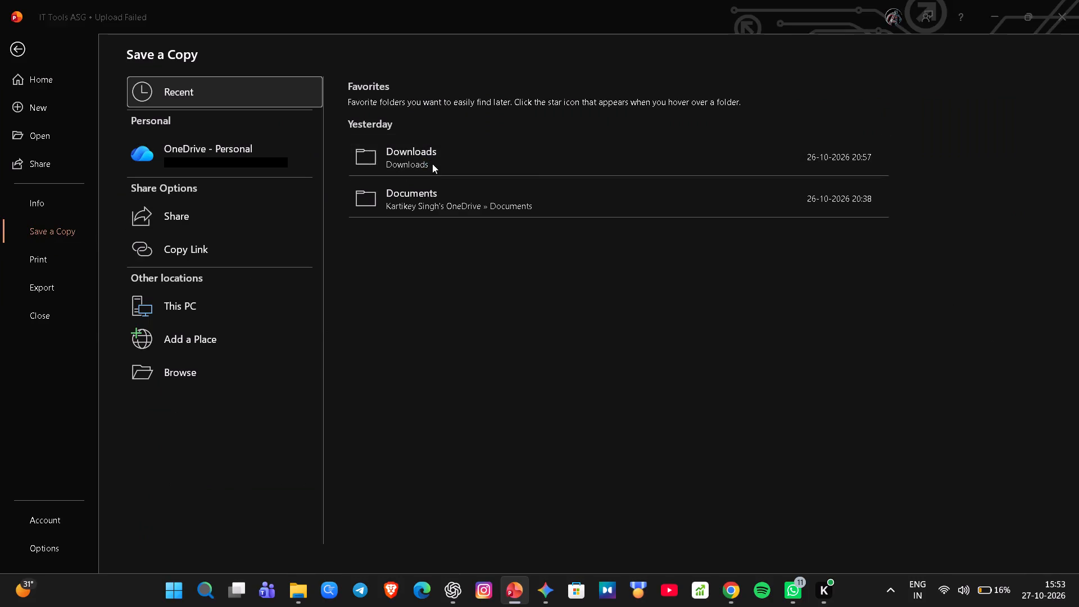
Replace the copy's file name with the author's full name followed by an underscore, keeping the PowerPoint Presentation type.
click(375, 235)
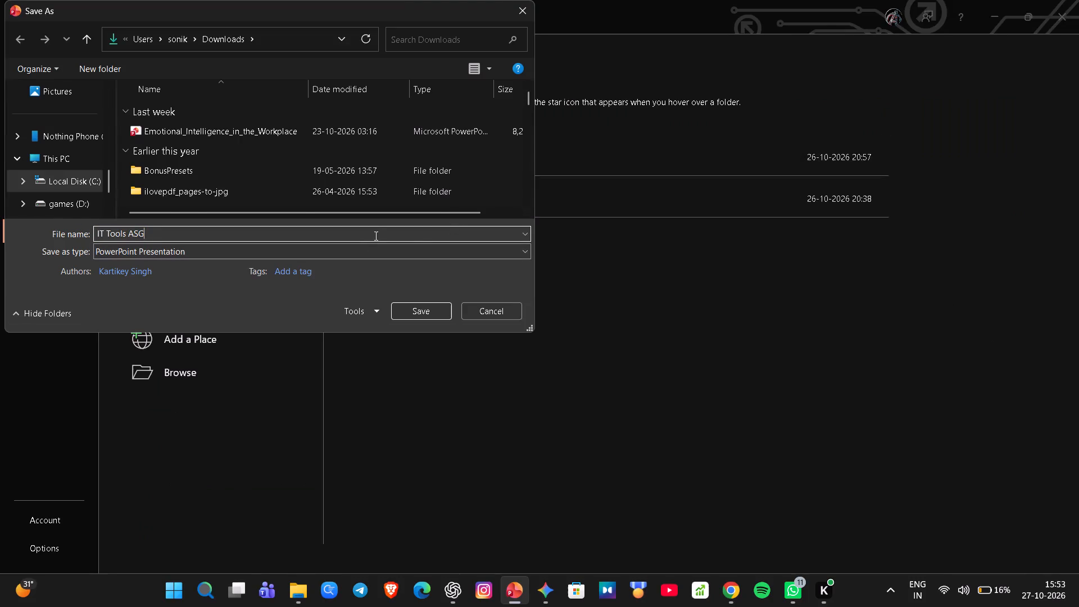
key(BackSpace)
key(BackSpace)
key(BackSpace)
key(BackSpace)
key(BackSpace)
key(BackSpace)
key(BackSpace)
key(BackSpace)
key(BackSpace)
key(BackSpace)
key(BackSpace)
key(BackSpace)
key(BackSpace)
key(BackSpace)
key(BackSpace)
key(BackSpace)
key(BackSpace)
key(BackSpace)
key(BackSpace)
key(BackSpace)
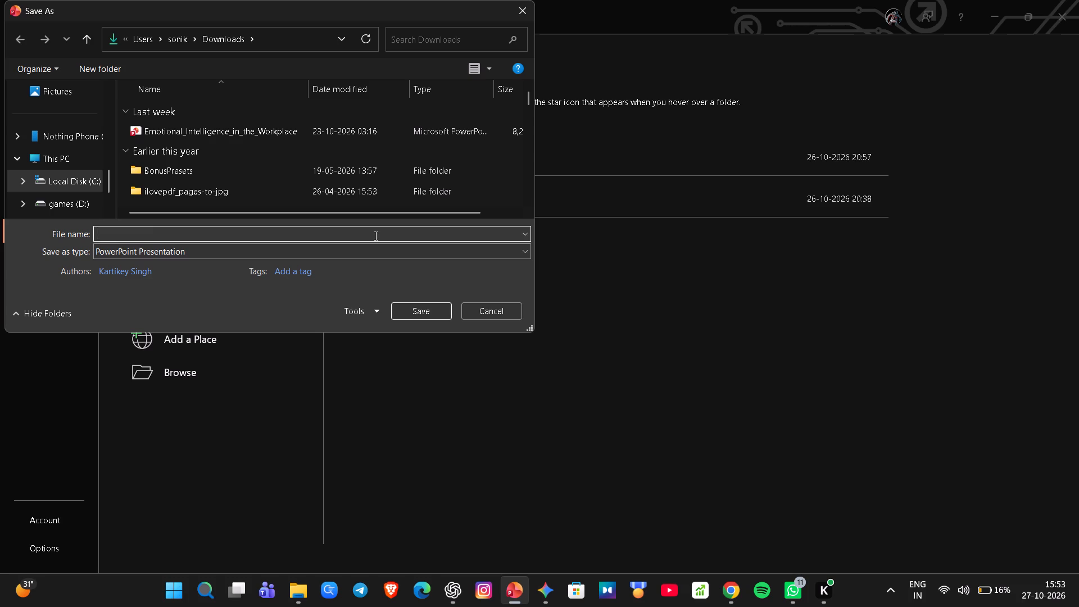
key(shift+k)
key(s)
key(BackSpace)
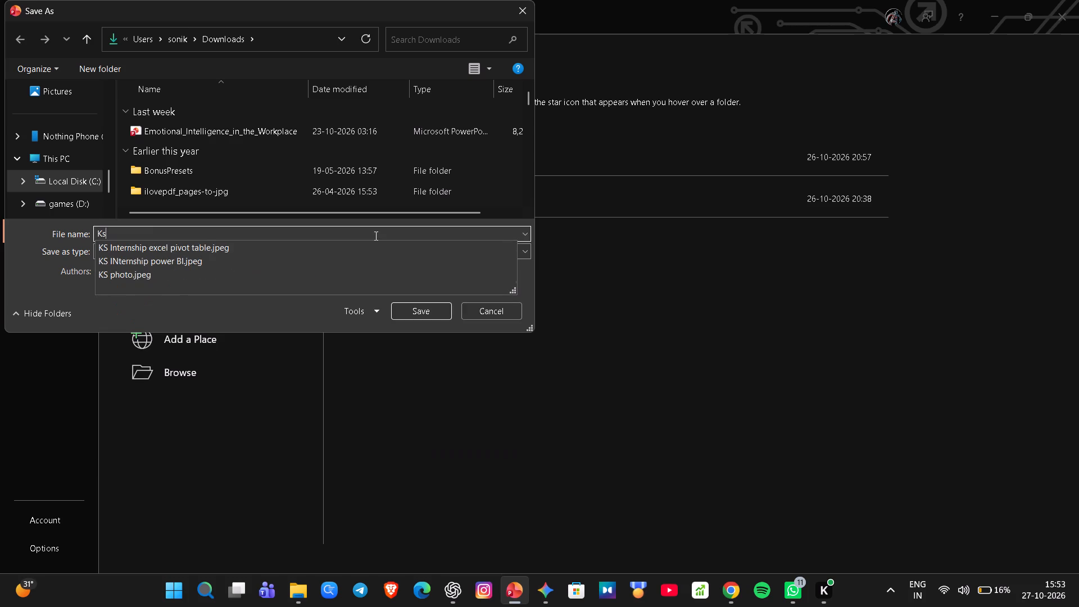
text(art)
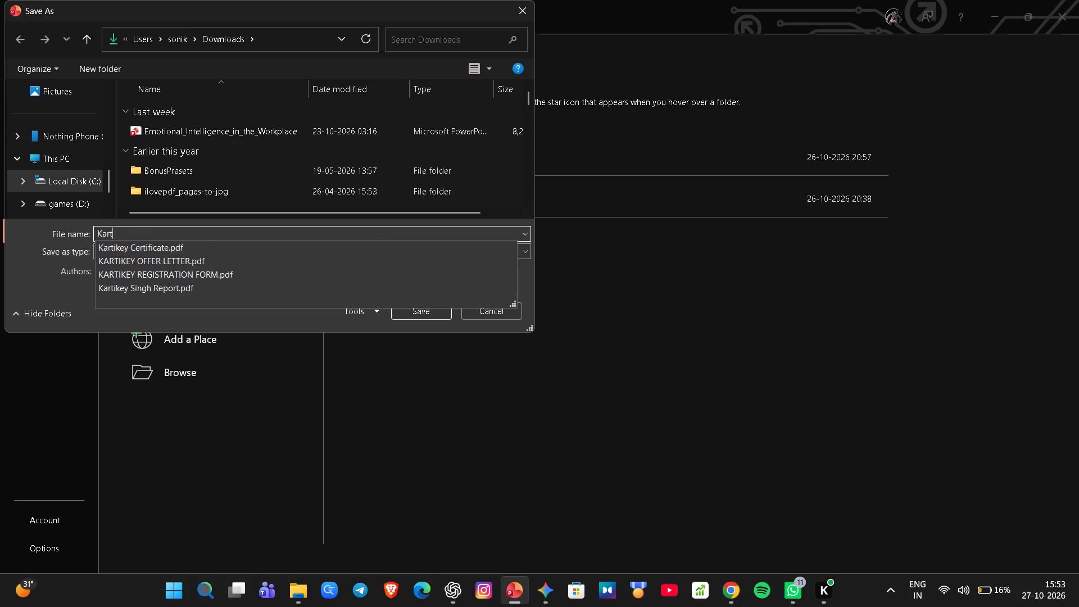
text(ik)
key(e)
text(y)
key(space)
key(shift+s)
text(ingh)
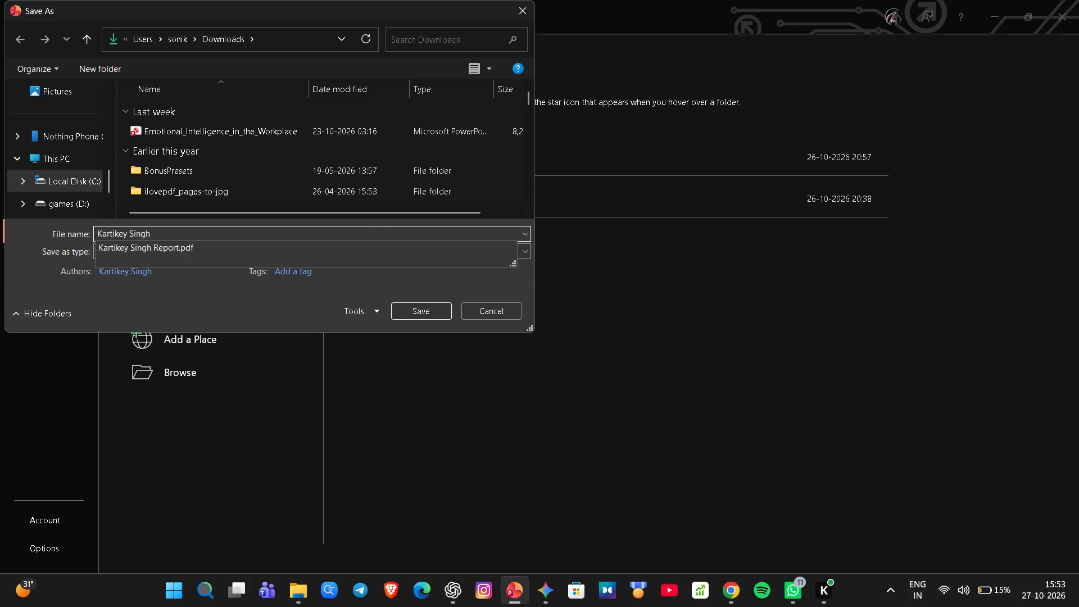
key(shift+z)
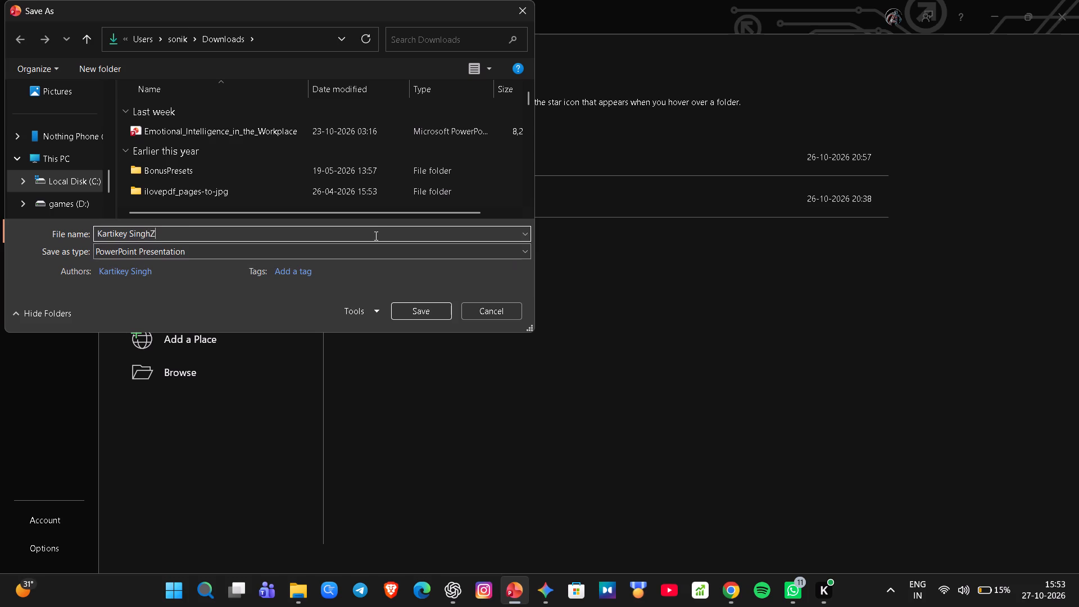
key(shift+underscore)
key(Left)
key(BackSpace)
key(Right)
Complete the copy's file name with the author's ID number followed by _3C, and save it in the Downloads folder.
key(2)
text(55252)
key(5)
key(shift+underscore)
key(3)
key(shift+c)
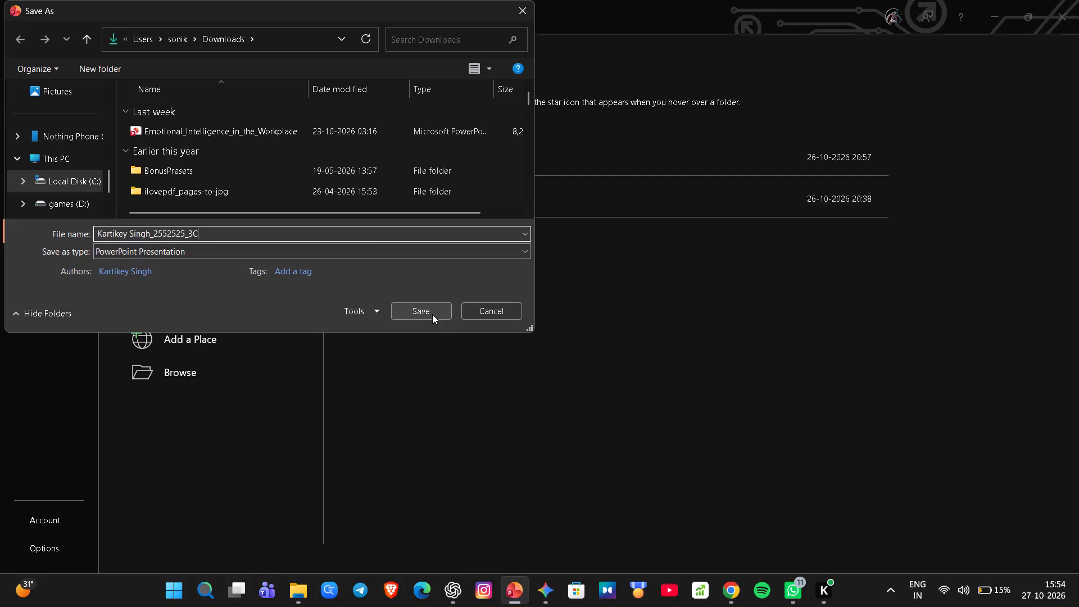
click(432, 313)
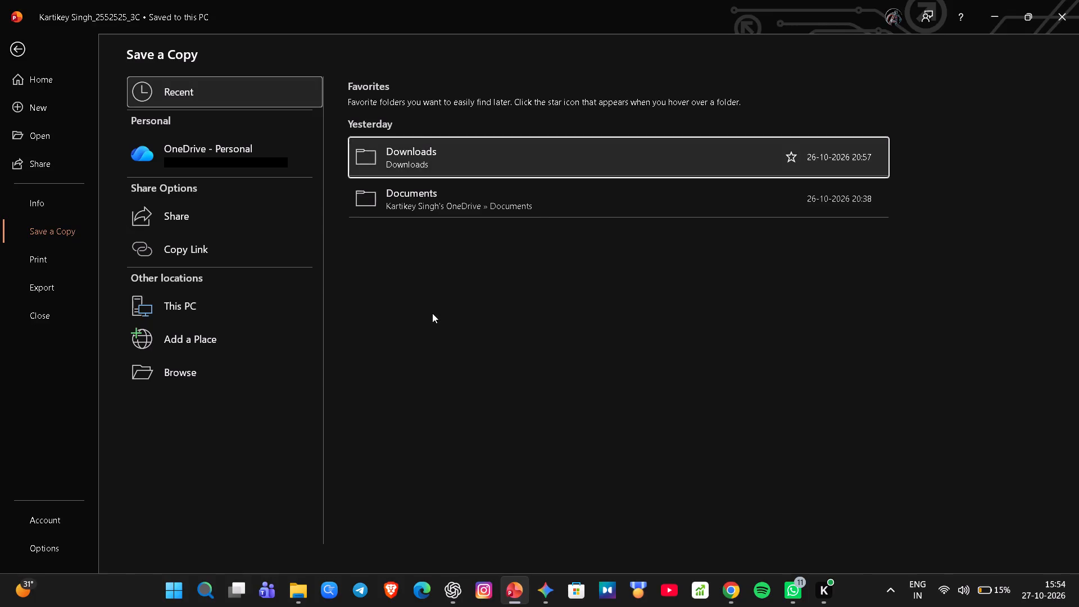
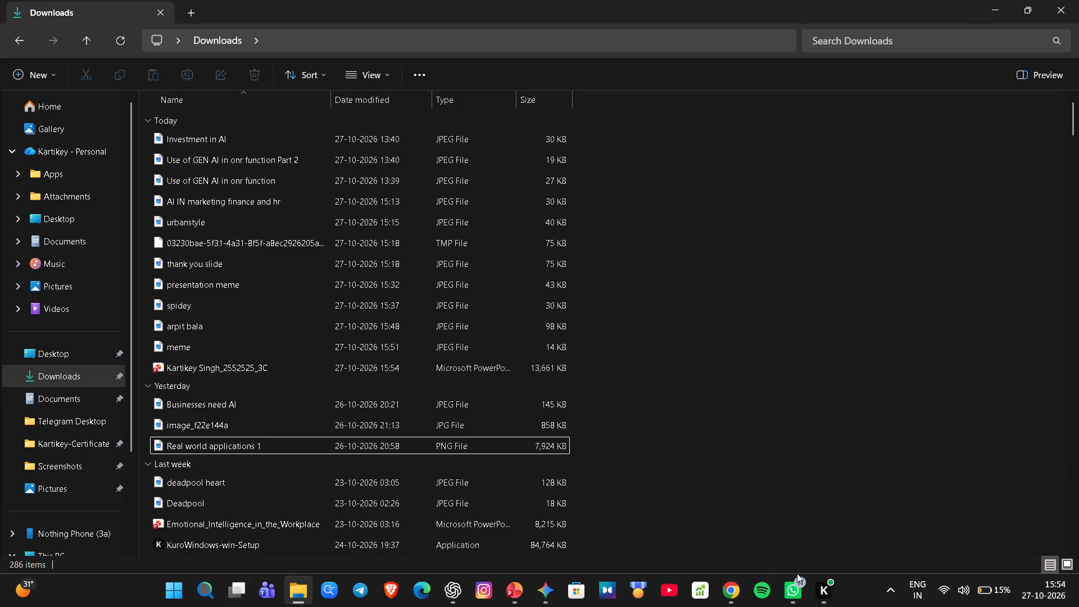
Open the saved presentation copy whose file name ends in 3C from the Downloads folder in PowerPoint.
click(287, 369)
double_click(287, 369)
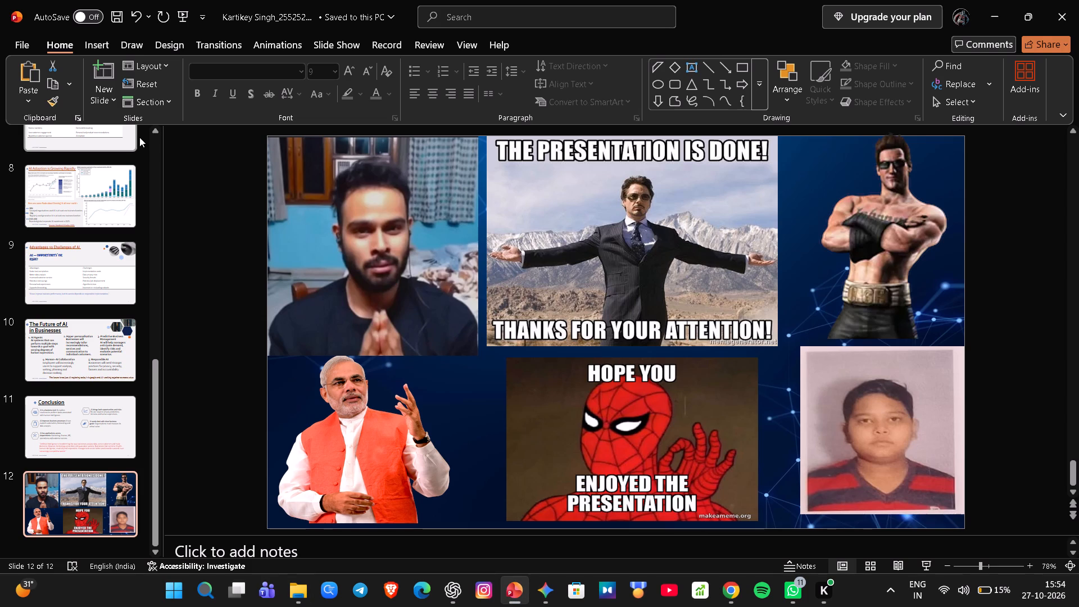
Close the saved presentation, discarding the comment that was never posted.
click(1078, 7)
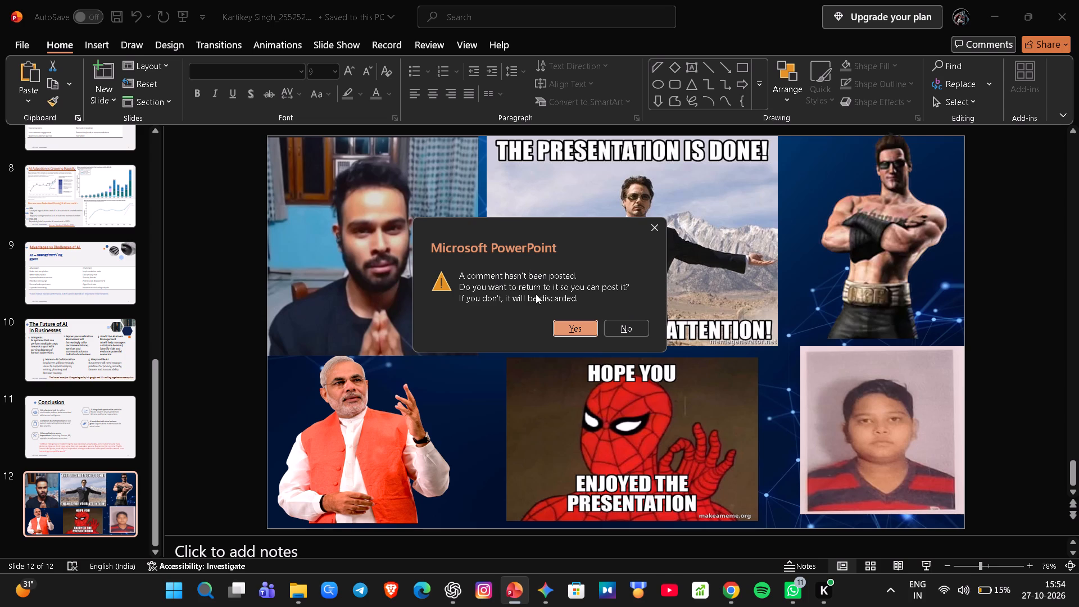
click(633, 332)
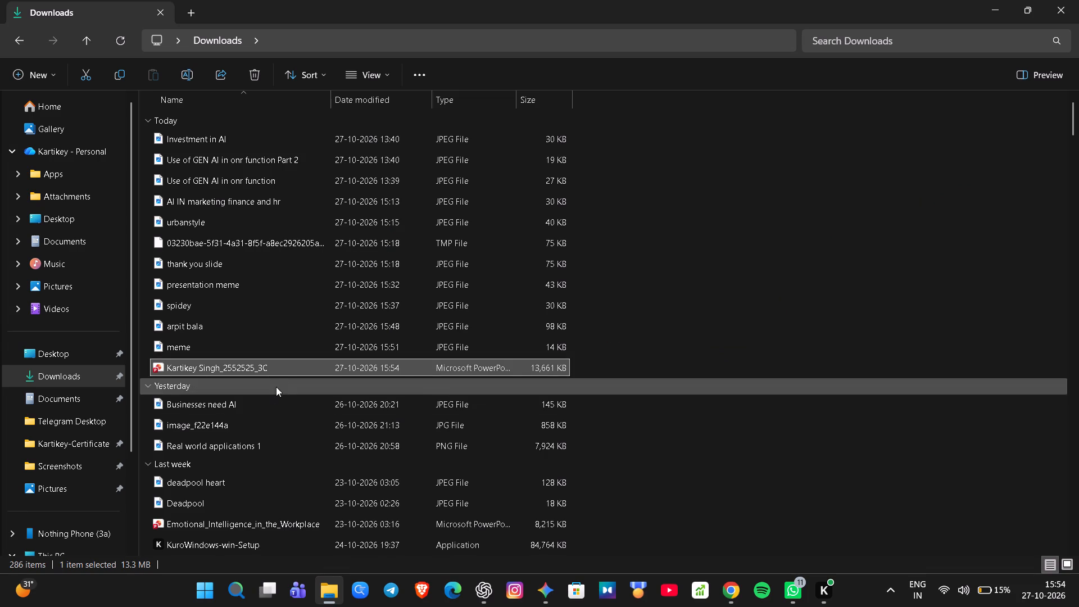
Bring up the available file actions for the newly saved presentation copy in the Downloads folder.
right_click(278, 368)
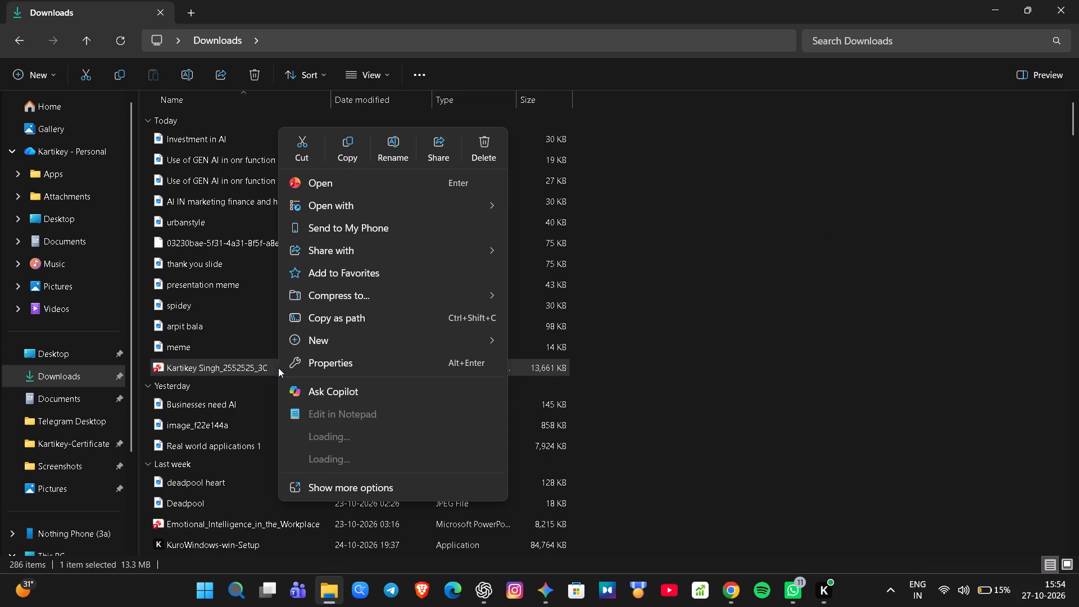
Share the newly saved presentation copy from the Downloads folder through one of the available sharing apps.
click(426, 150)
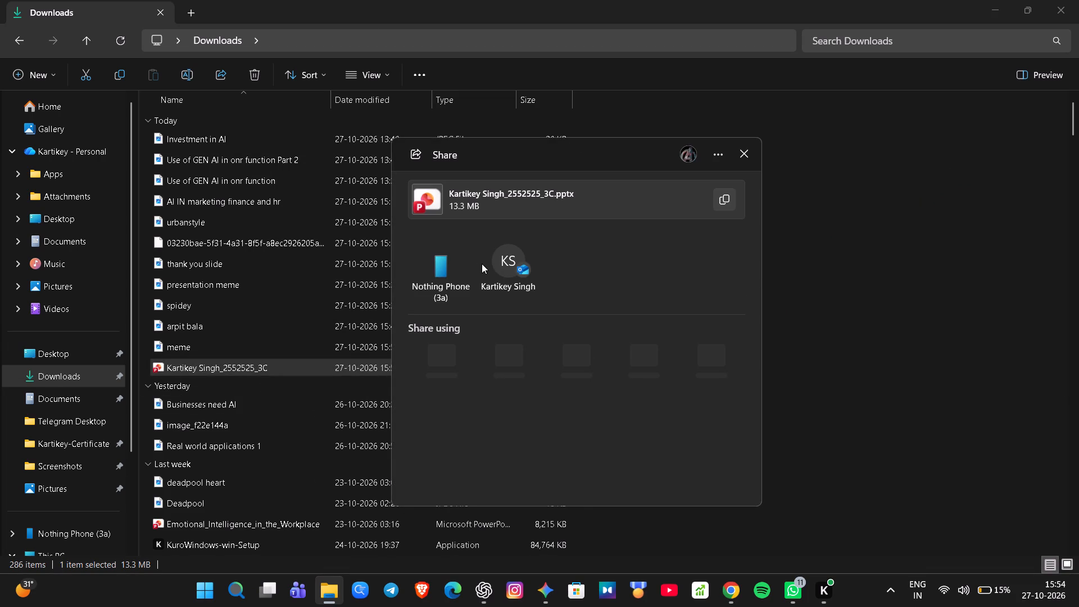
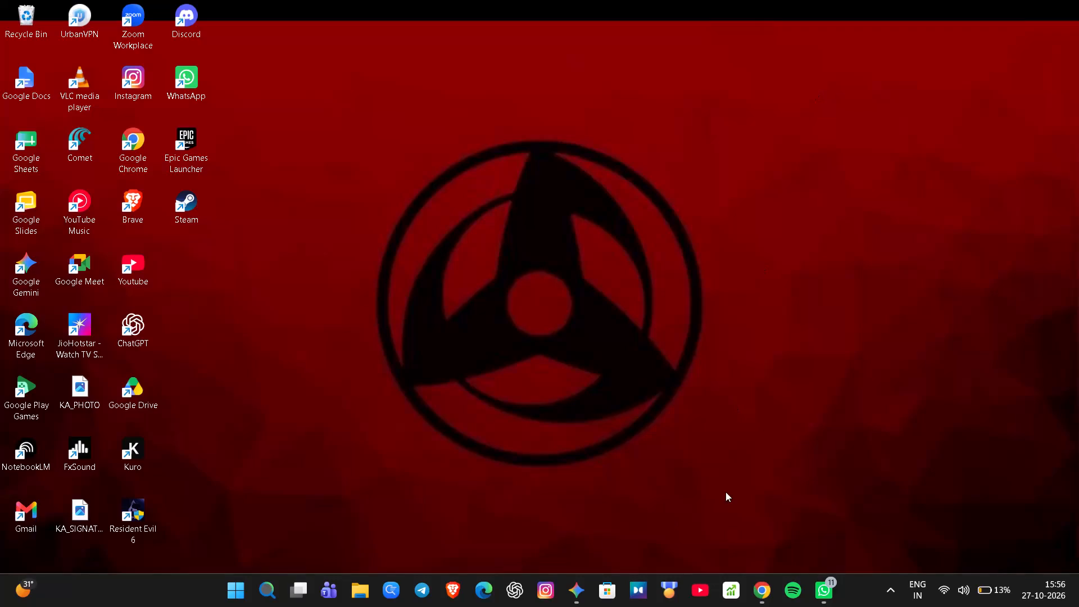
In File Explorer, share the newly saved 3C presentation from the recent files through WhatsApp.
click(366, 588)
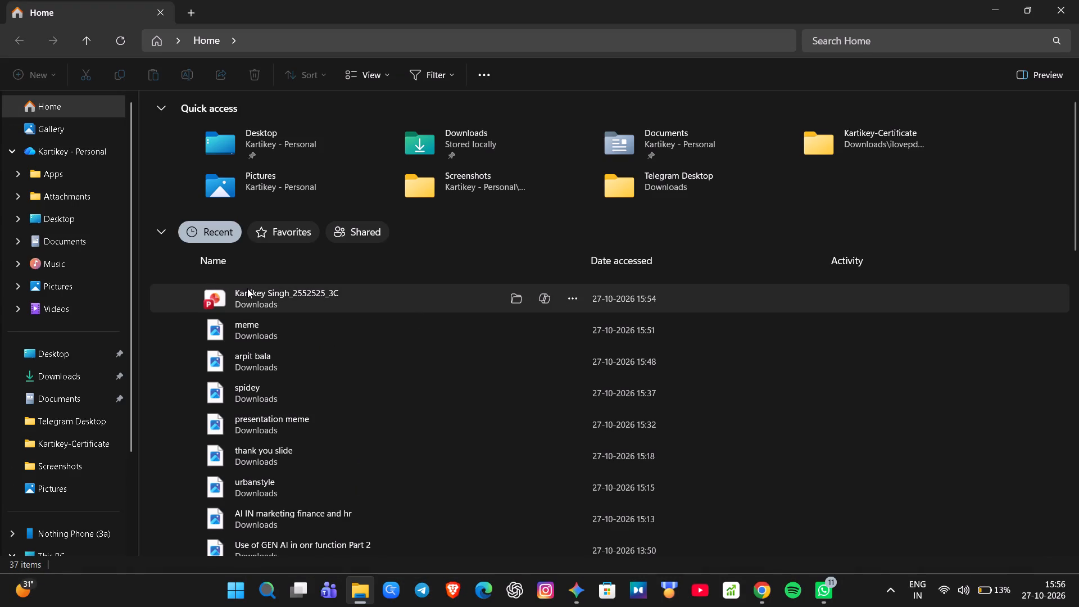
right_click(247, 288)
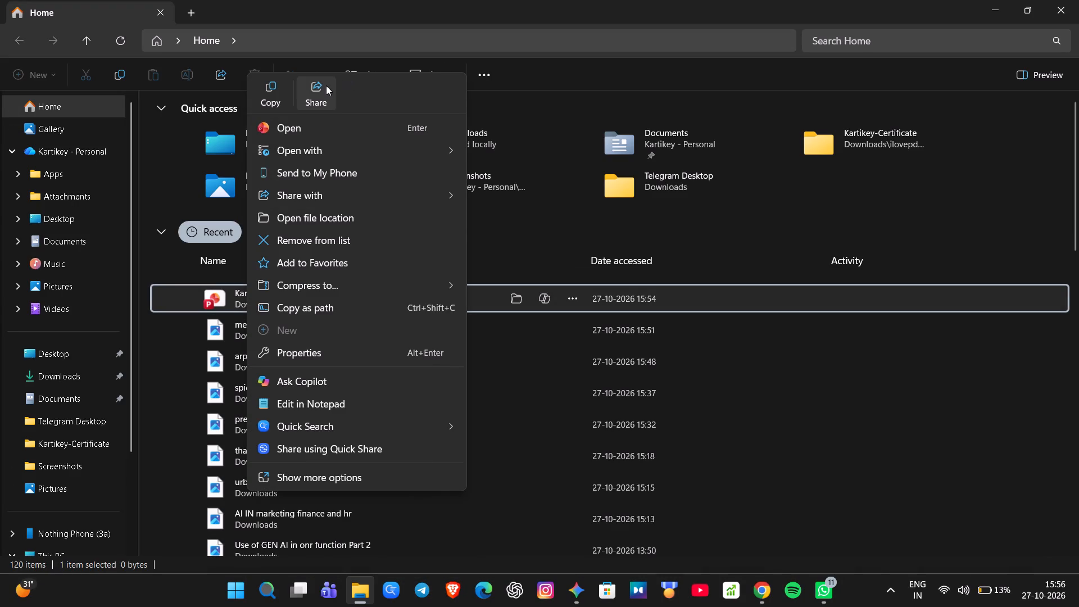
click(326, 85)
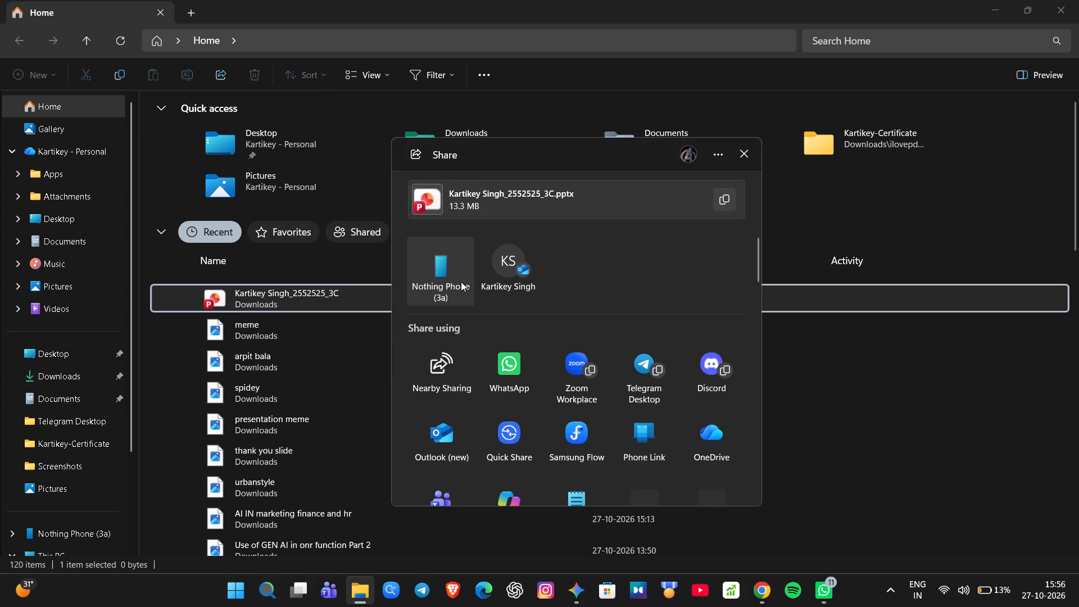
click(480, 357)
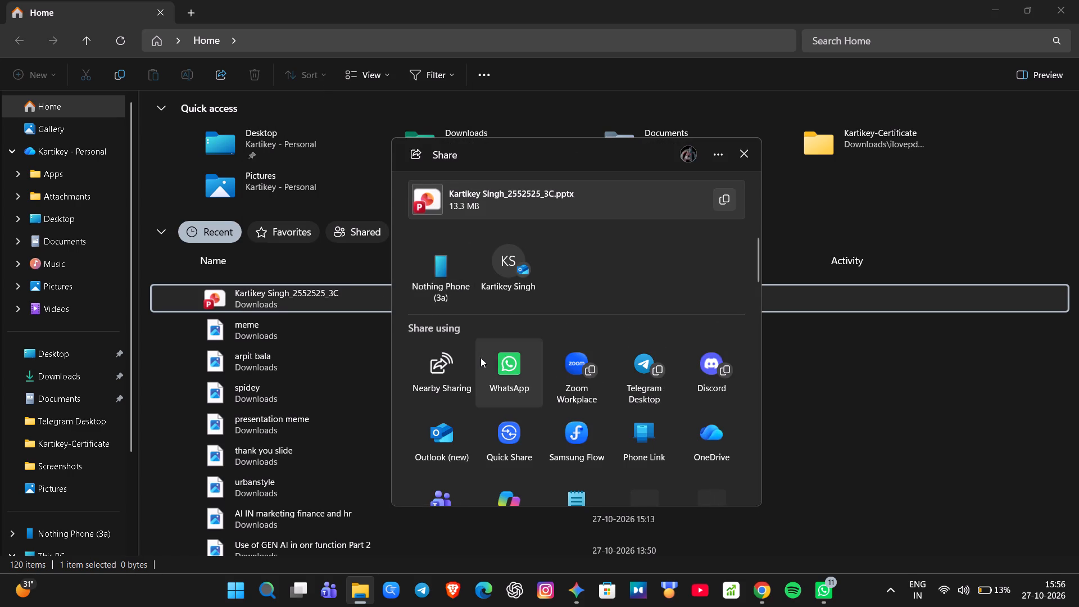
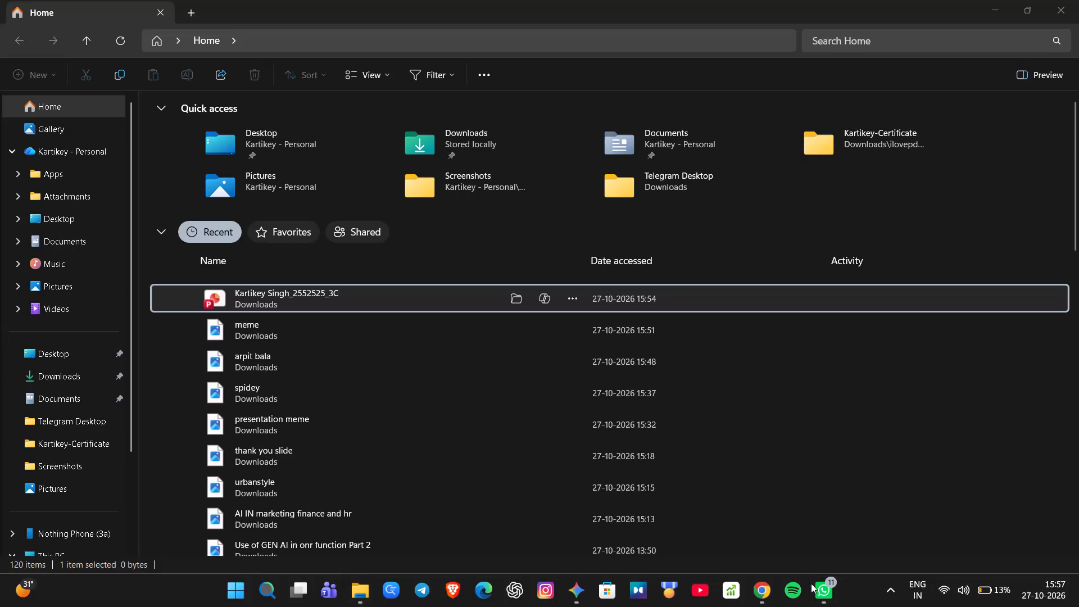
Close the File Explorer window and any other window covering the desktop.
drag(811, 583, 1054, 0)
triple_click(1054, 0)
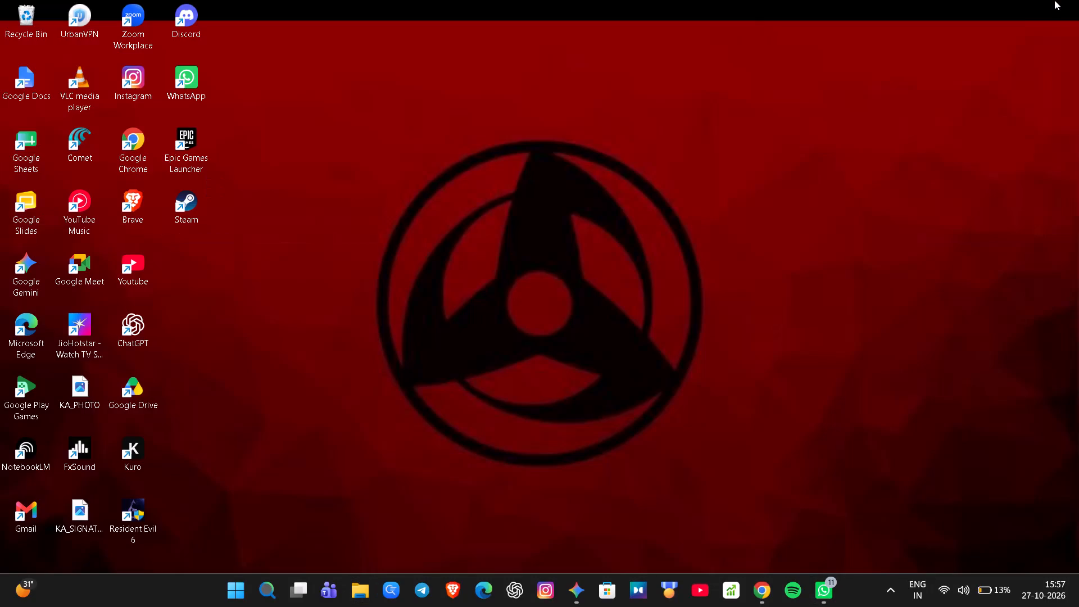
double_click(1054, 0)
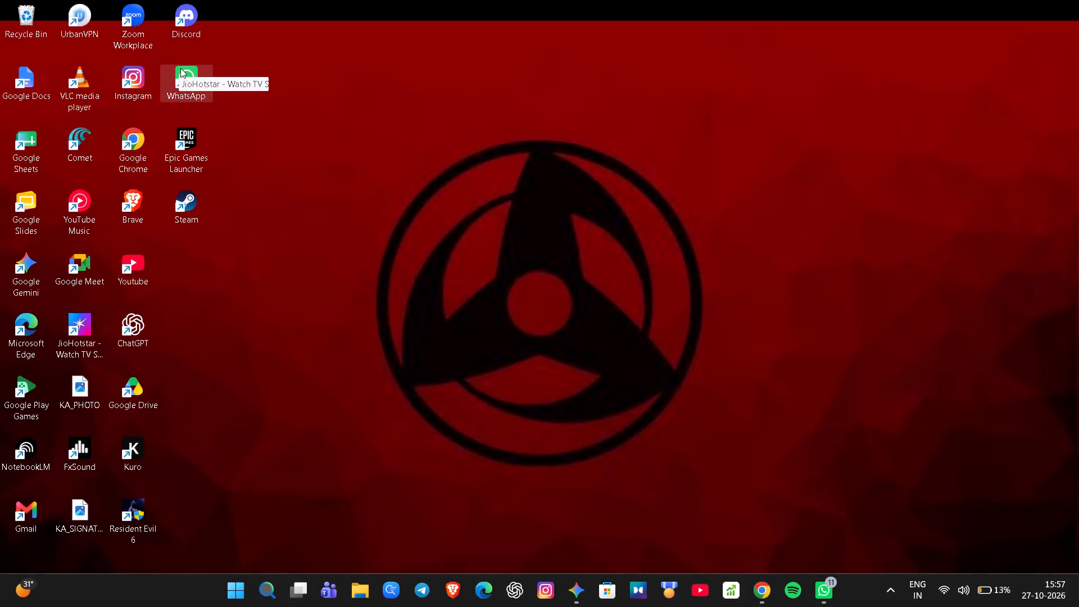